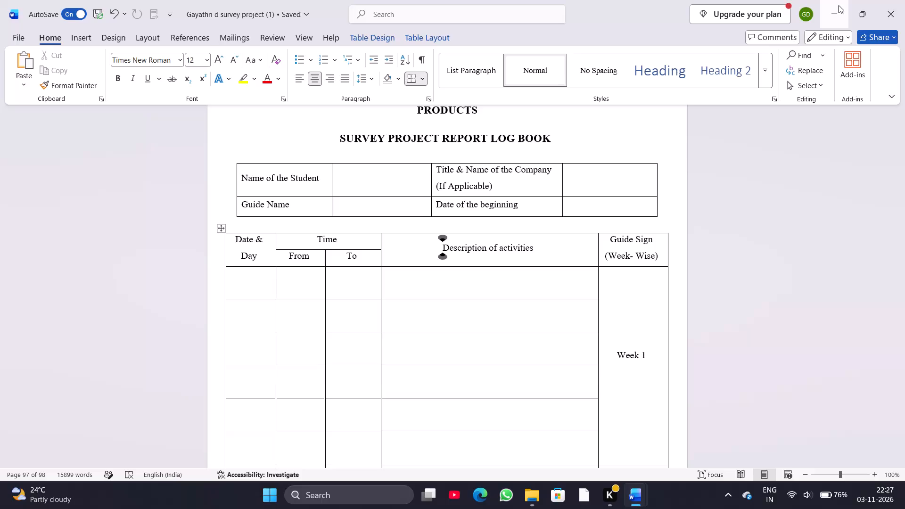
# Close the survey project document and clear the selection around the signature tables in the Research Project Guidelines document.
pyautogui.click(904, 0)
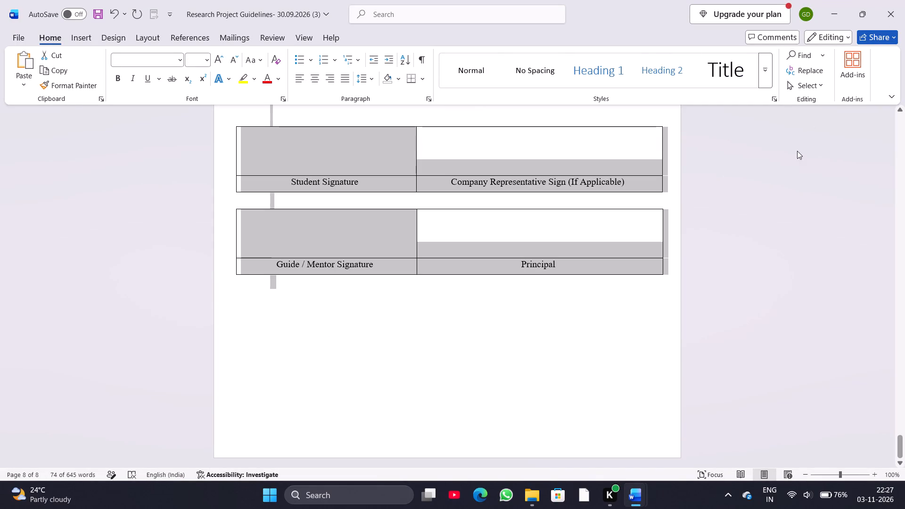
pyautogui.click(712, 234)
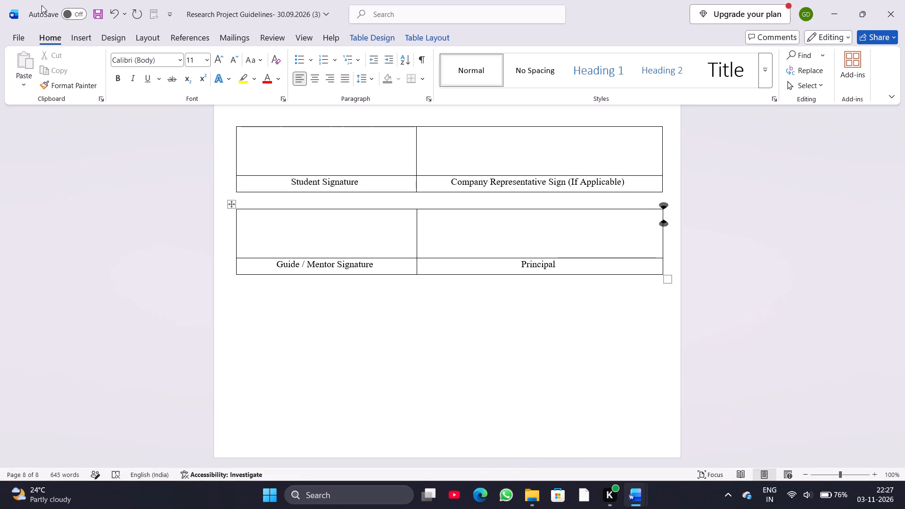
# Open the recent document named B.Com Format.
pyautogui.click(16, 39)
pyautogui.scroll(-3, 171, 345)
pyautogui.click(173, 364)
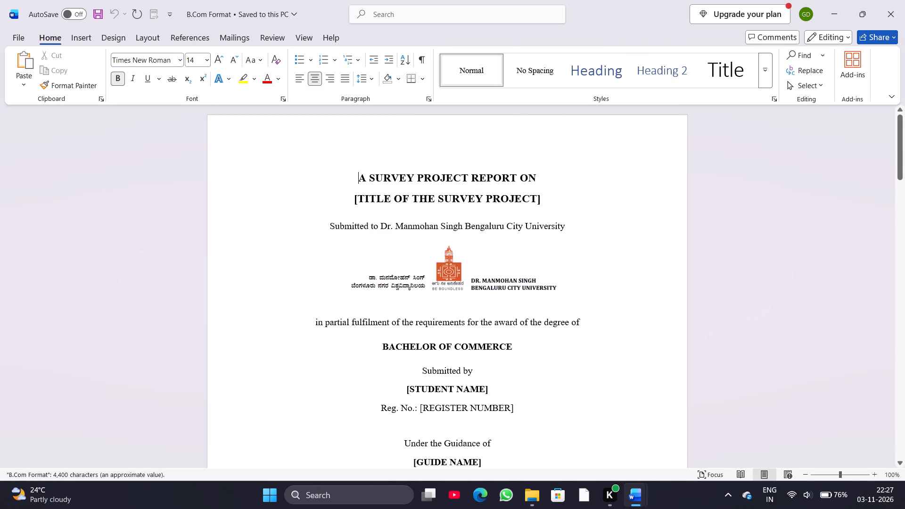
# Copy the whole B.Com Format content, from the A SURVEY PROJECT REPORT ON title through the chapter table ending with LOG SHEET.
pyautogui.moveTo(357, 175); pyautogui.dragTo(485, 438)
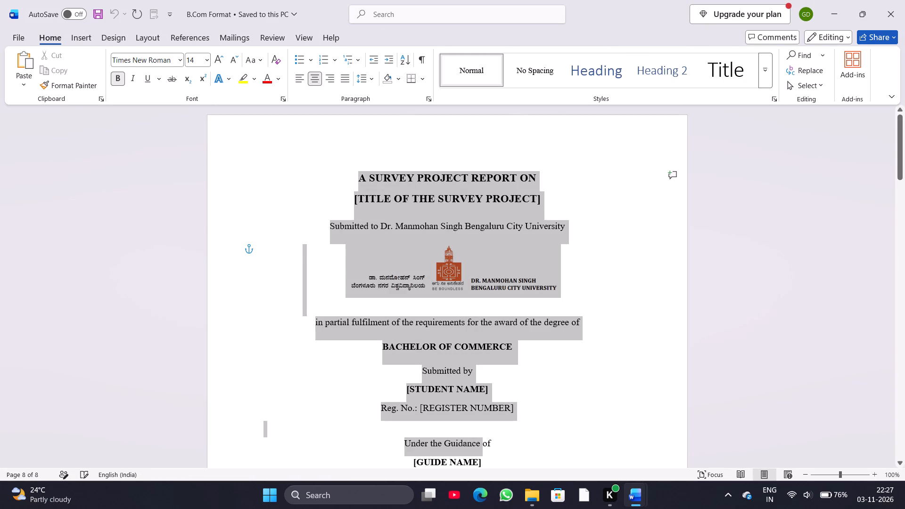
pyautogui.moveTo(485, 438); pyautogui.dragTo(503, 508)
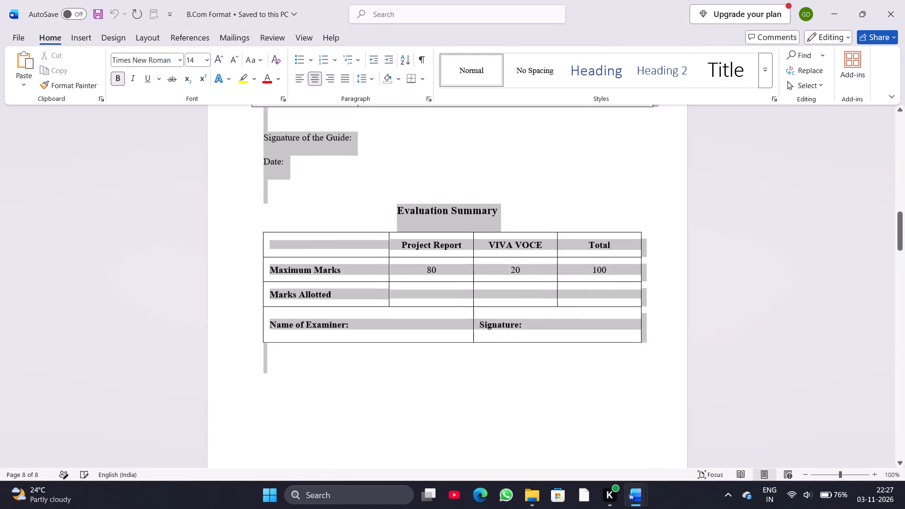
pyautogui.moveTo(503, 508); pyautogui.dragTo(502, 508)
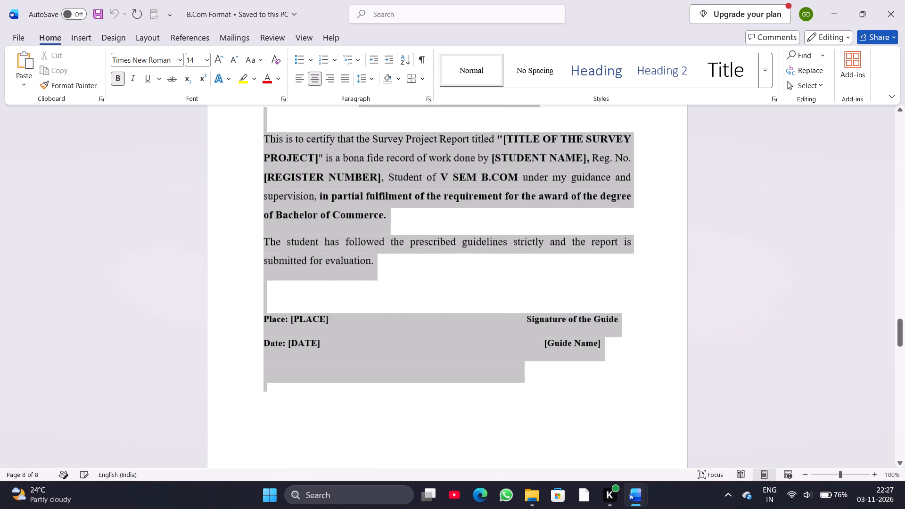
pyautogui.moveTo(502, 508); pyautogui.dragTo(552, 488)
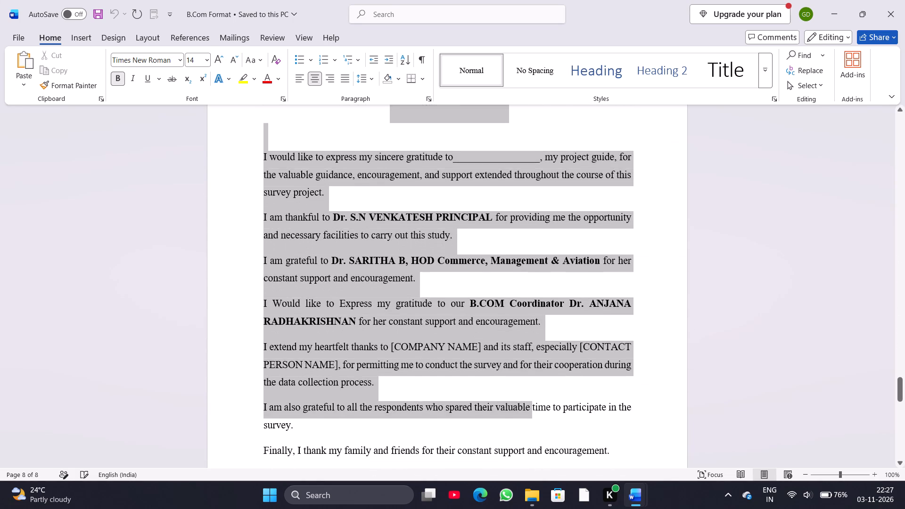
pyautogui.moveTo(552, 488); pyautogui.dragTo(548, 412)
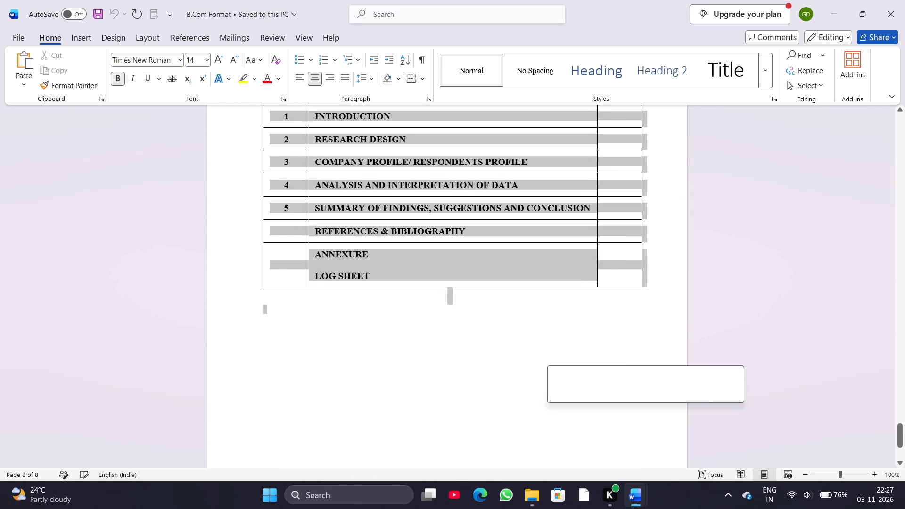
pyautogui.hotkey('ctrl', 'c')
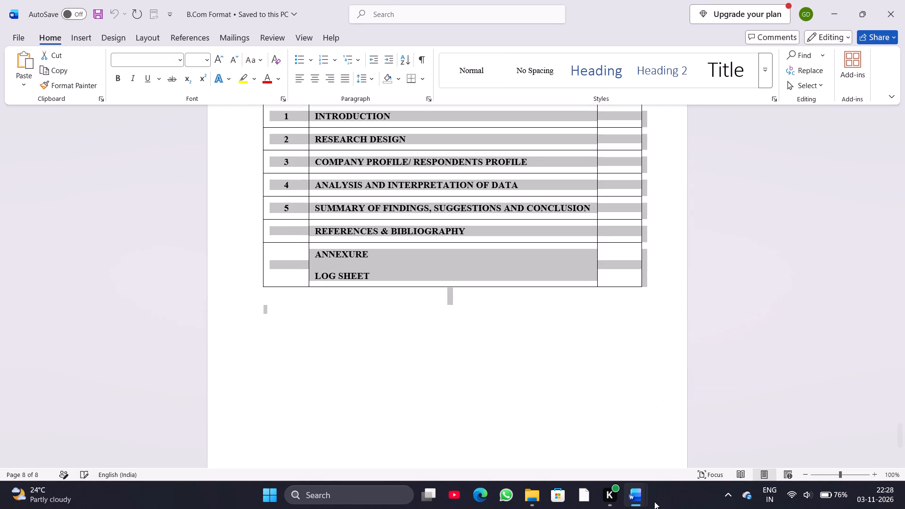
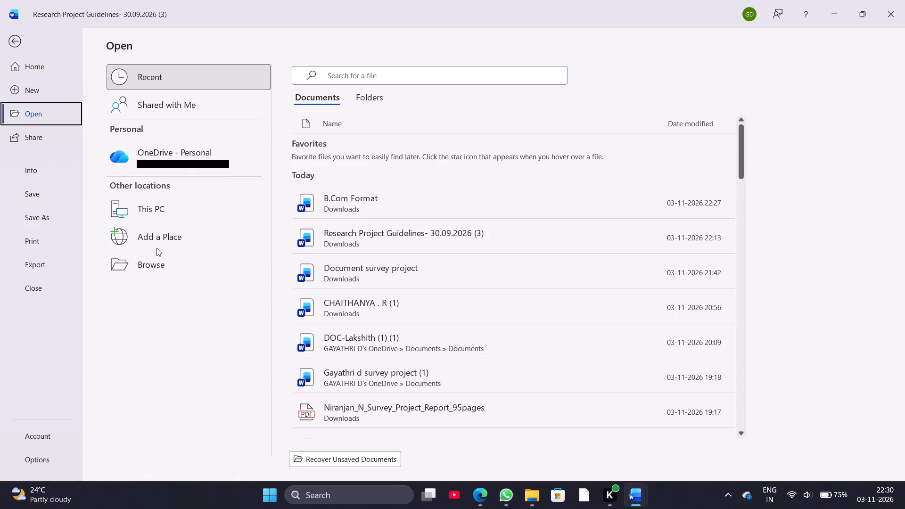
# Open the PDF file Consumer_Preference_Life_Insurance_Project_Report 1 from the Downloads folder.
pyautogui.click(156, 254)
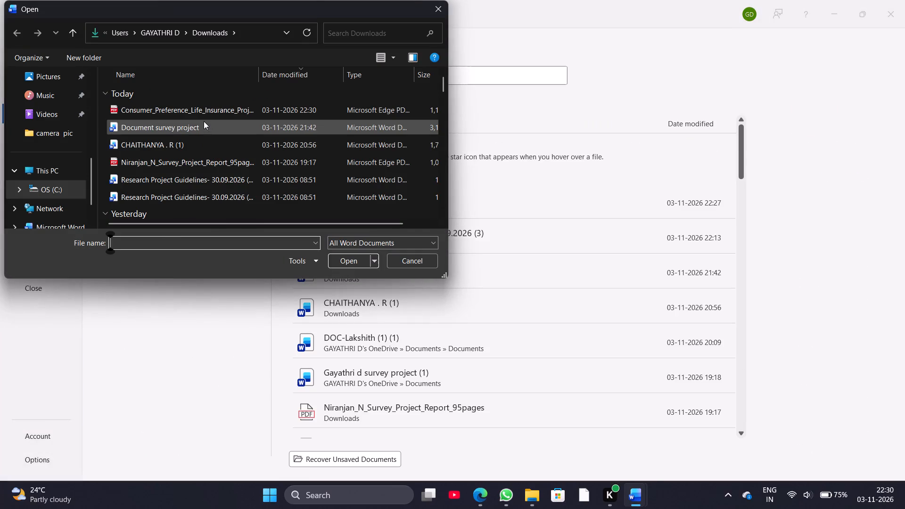
pyautogui.click(241, 114)
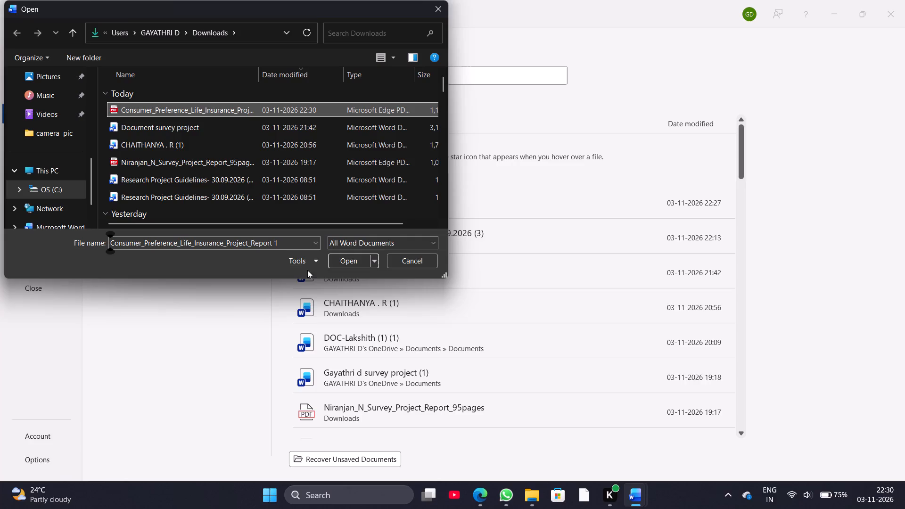
pyautogui.click(339, 260)
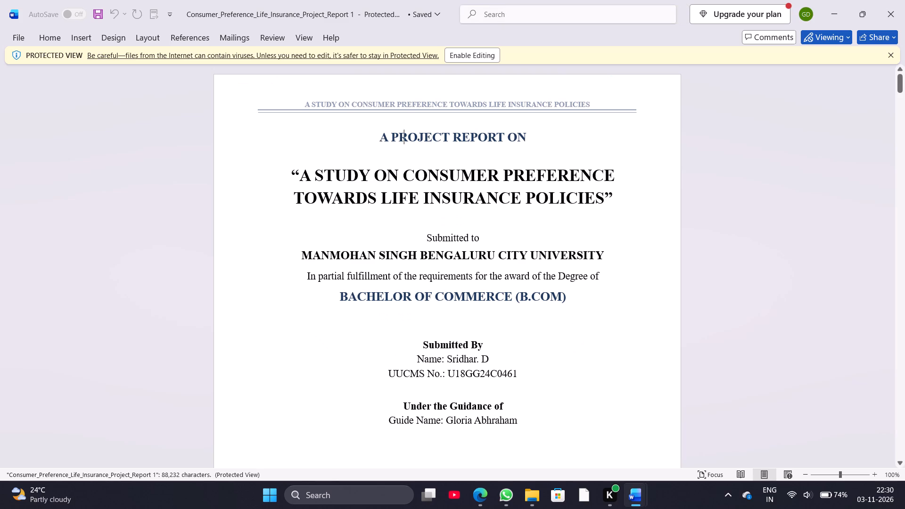
# Enable editing of the protected life insurance consumer preference project report.
pyautogui.click(480, 61)
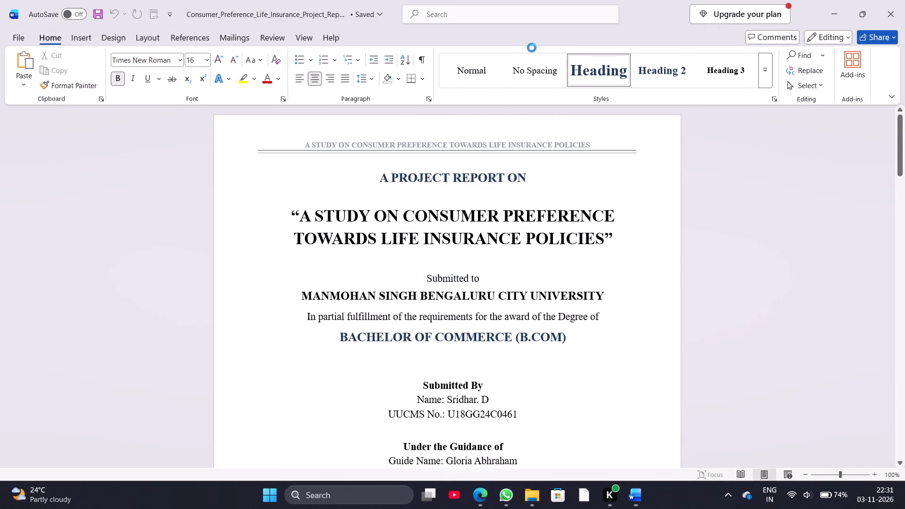
# Delete the heading "A PROJECT REPORT ON" above the title on the report's cover page.
pyautogui.click(381, 179)
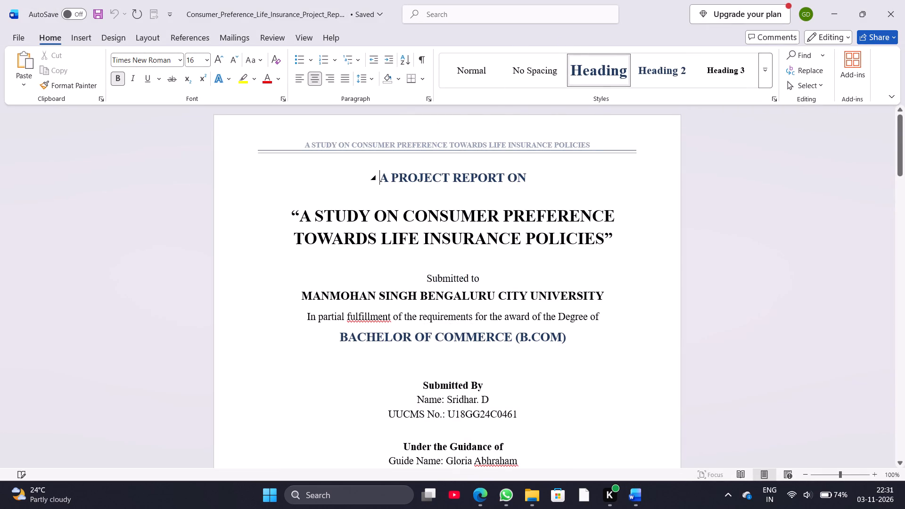
pyautogui.press('Delete')
pyautogui.press('Delete')
pyautogui.press('Delete')
pyautogui.press('Delete')
pyautogui.press('Delete')
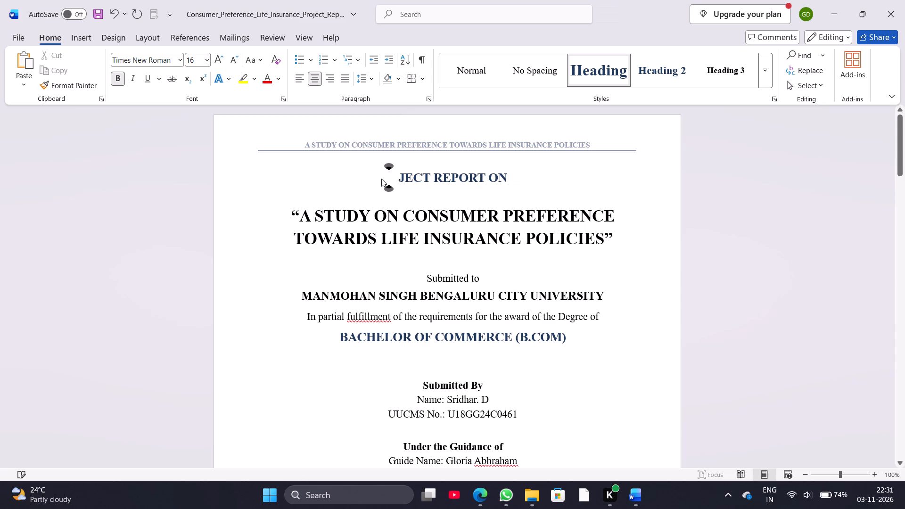
pyautogui.press('Delete')
pyautogui.press('Delete')
pyautogui.press('Delete')
pyautogui.press('Delete')
pyautogui.press('Delete')
pyautogui.press('Delete')
pyautogui.press('Delete')
pyautogui.press('Delete')
pyautogui.press('Delete')
pyautogui.press('Delete')
pyautogui.press('Delete')
pyautogui.press('Delete')
pyautogui.press('Delete')
pyautogui.press('Delete')
pyautogui.press('Delete')
pyautogui.press('Delete')
pyautogui.press('Delete')
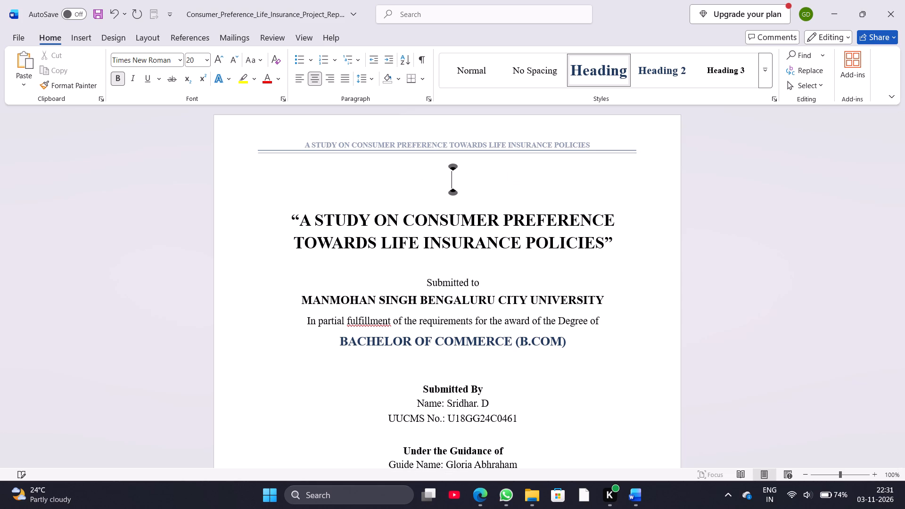
# Paste the copied survey project front pages, from the title page to the List of Contents, at the start of the report.
pyautogui.hotkey('ctrl', 'v')
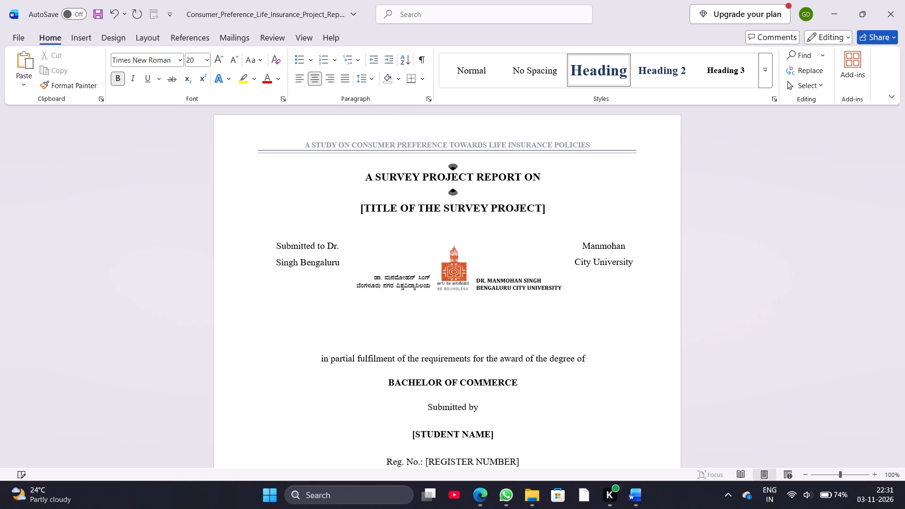
# Review the pasted front pages, including the title page, student declaration and List of Contents, through to the old cover page.
pyautogui.scroll(6, 381, 179)
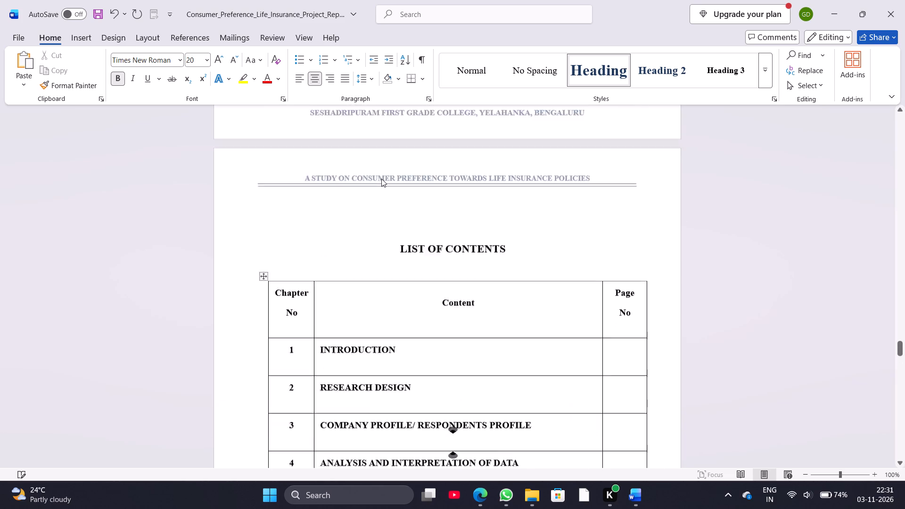
pyautogui.scroll(8, 381, 179)
pyautogui.scroll(19, 381, 179)
pyautogui.scroll(7, 381, 179)
pyautogui.scroll(-6, 381, 179)
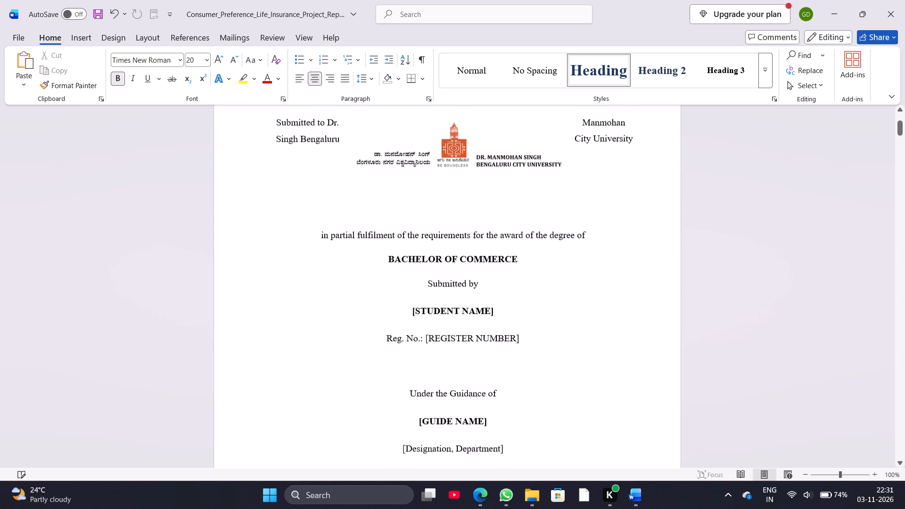
pyautogui.scroll(-13, 381, 179)
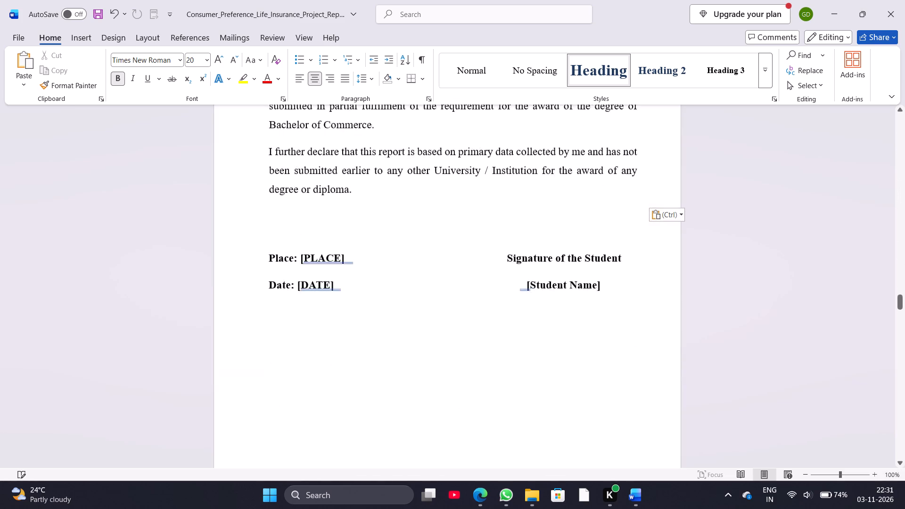
pyautogui.scroll(-13, 381, 179)
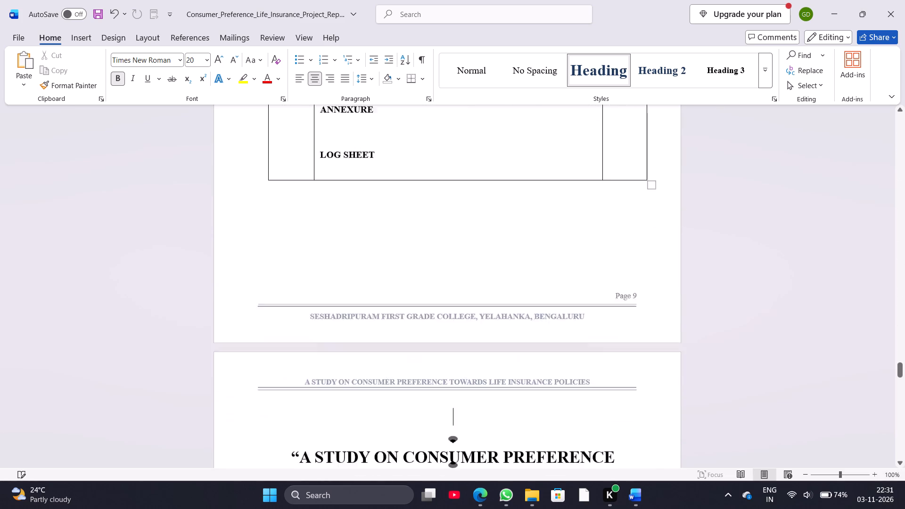
pyautogui.scroll(-4, 381, 179)
# Select the old cover page text, starting from the title "A STUDY ON CONSUMER PREFERENCE TOWARDS LIFE INSURANCE POLICIES" and continuing down the page.
pyautogui.scroll(1, 304, 101)
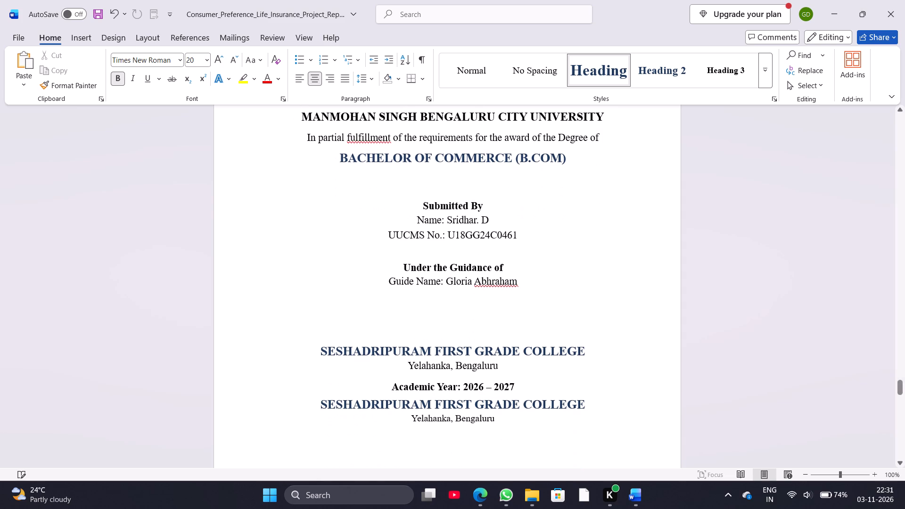
pyautogui.scroll(1, 333, 175)
pyautogui.moveTo(289, 146); pyautogui.dragTo(289, 145)
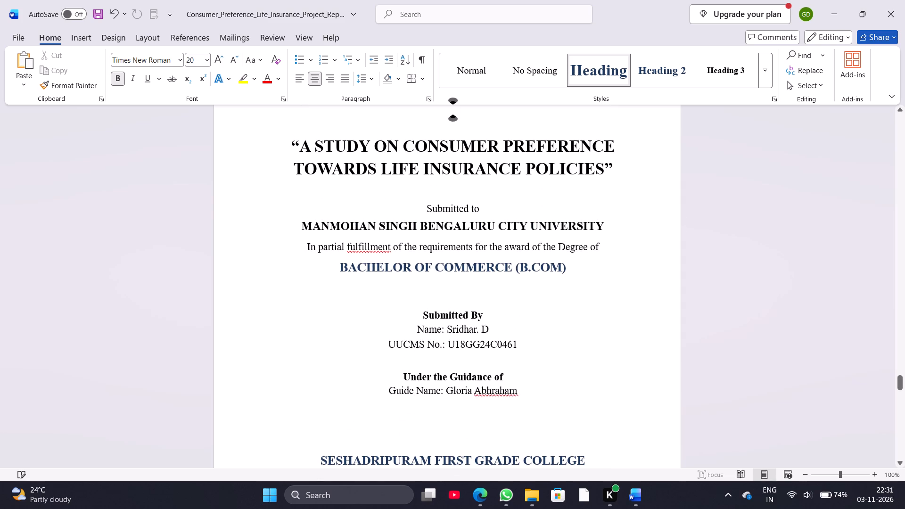
pyautogui.moveTo(289, 145); pyautogui.dragTo(508, 476)
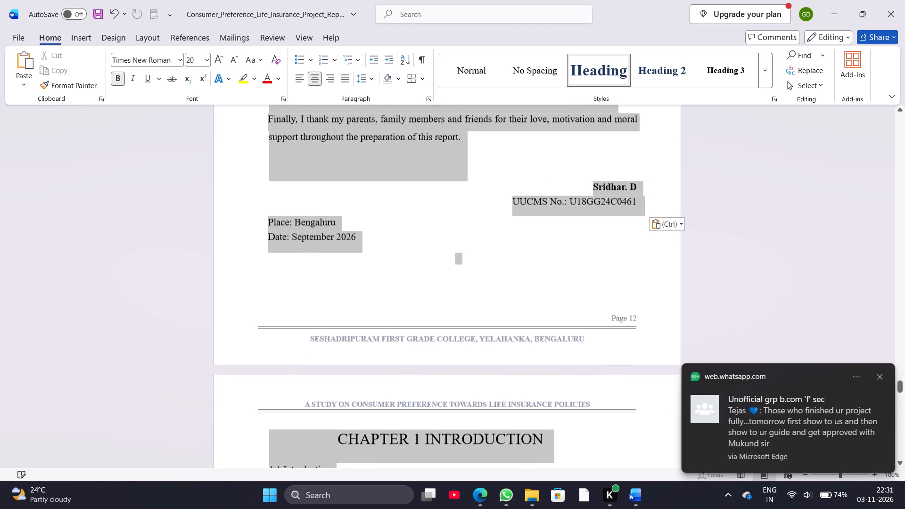
# Delete the report's old front pages, from the old cover page through the acknowledgement, up to the heading "CHAPTER 1 INTRODUCTION".
pyautogui.moveTo(508, 476); pyautogui.dragTo(417, 181)
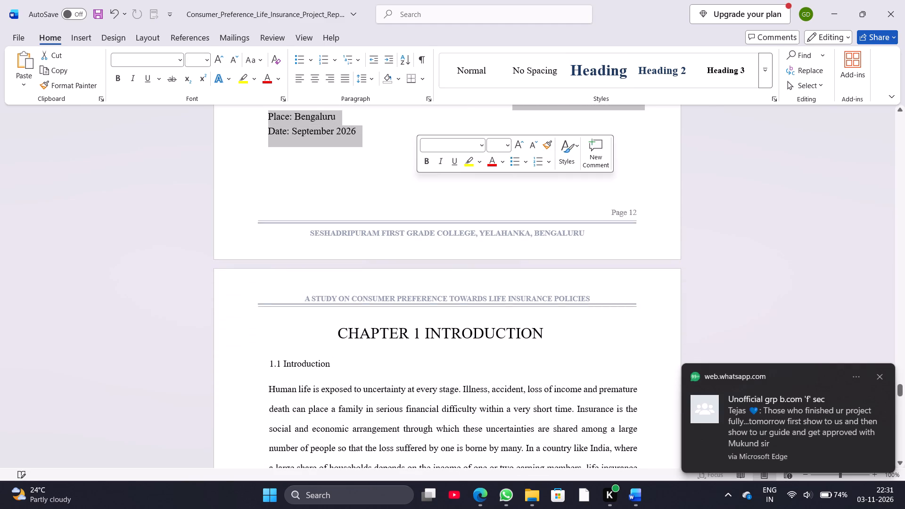
pyautogui.press('Delete')
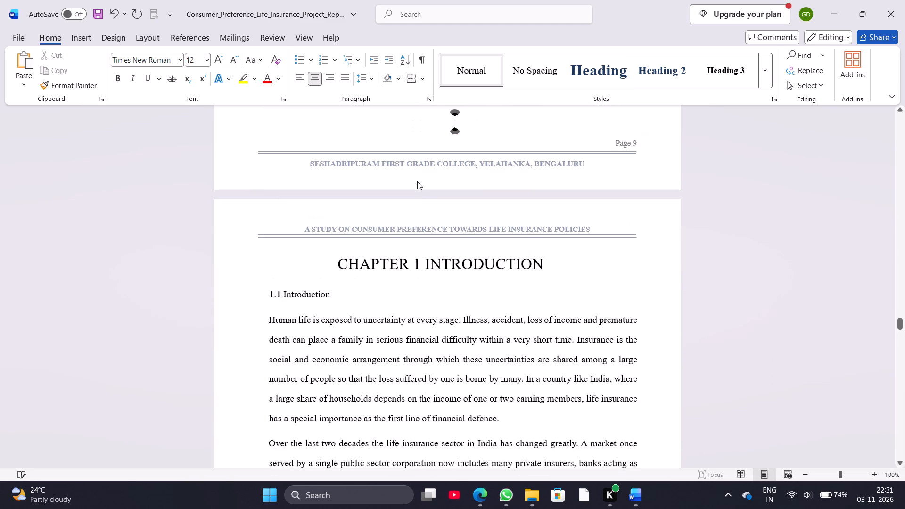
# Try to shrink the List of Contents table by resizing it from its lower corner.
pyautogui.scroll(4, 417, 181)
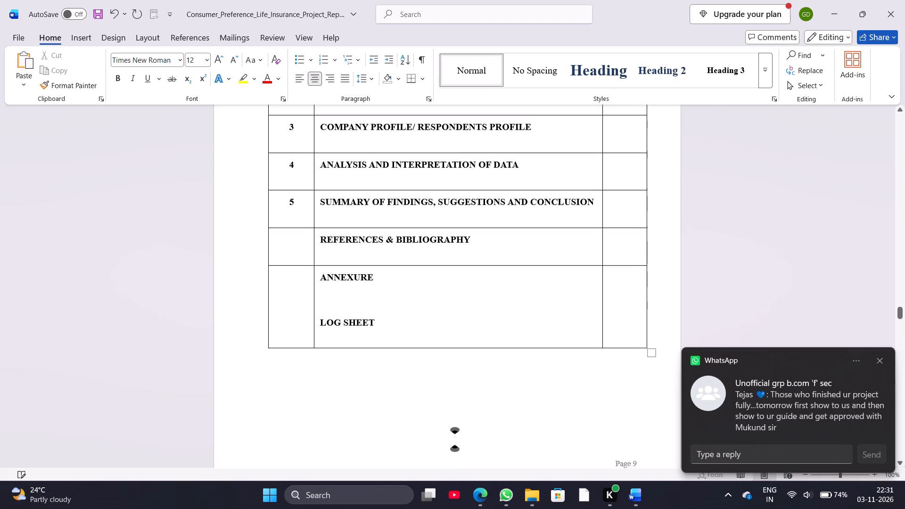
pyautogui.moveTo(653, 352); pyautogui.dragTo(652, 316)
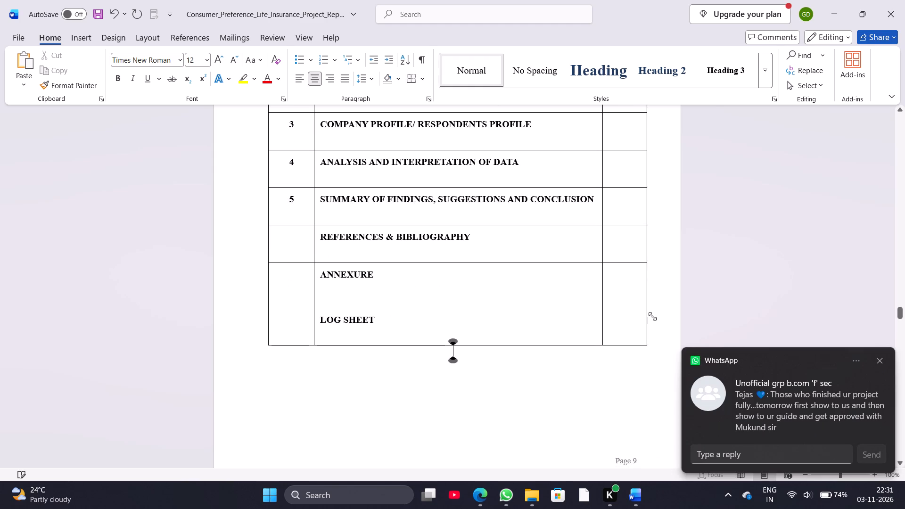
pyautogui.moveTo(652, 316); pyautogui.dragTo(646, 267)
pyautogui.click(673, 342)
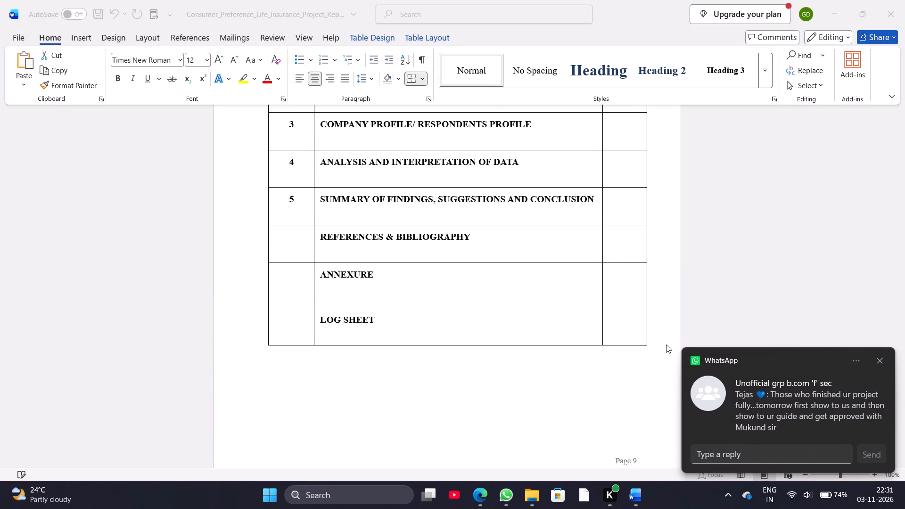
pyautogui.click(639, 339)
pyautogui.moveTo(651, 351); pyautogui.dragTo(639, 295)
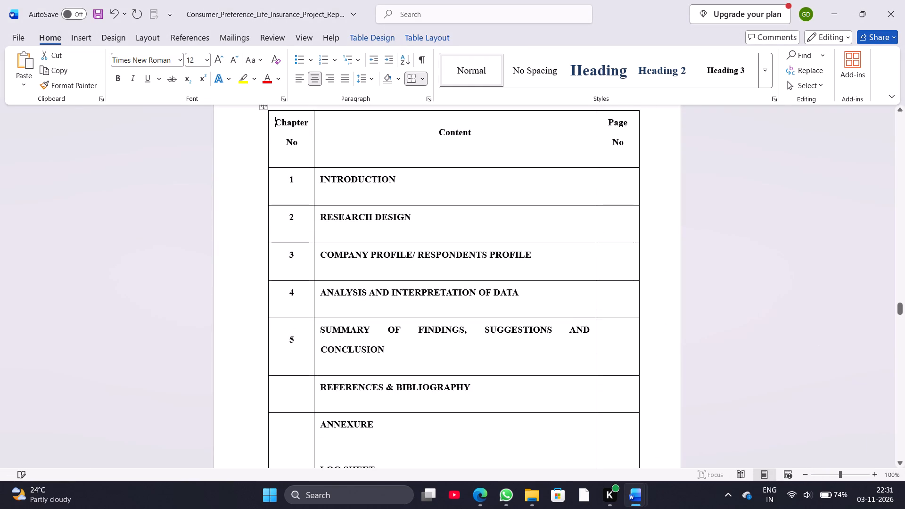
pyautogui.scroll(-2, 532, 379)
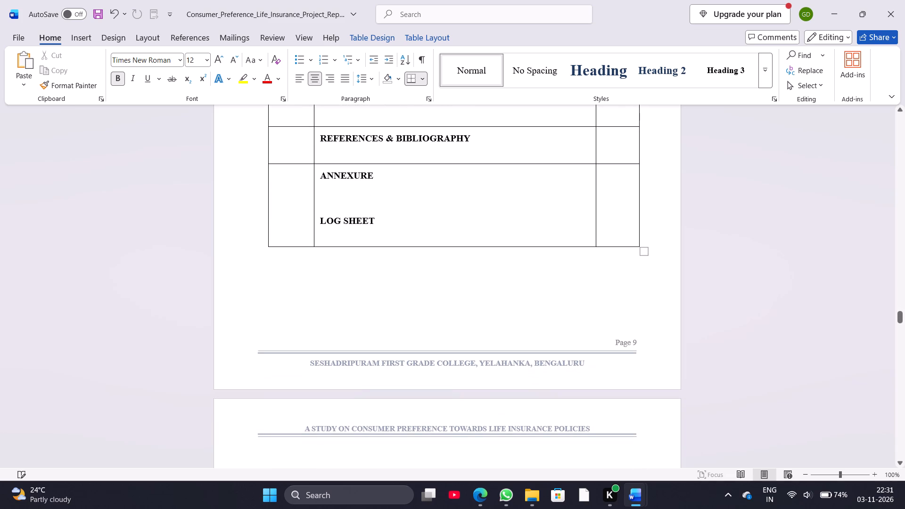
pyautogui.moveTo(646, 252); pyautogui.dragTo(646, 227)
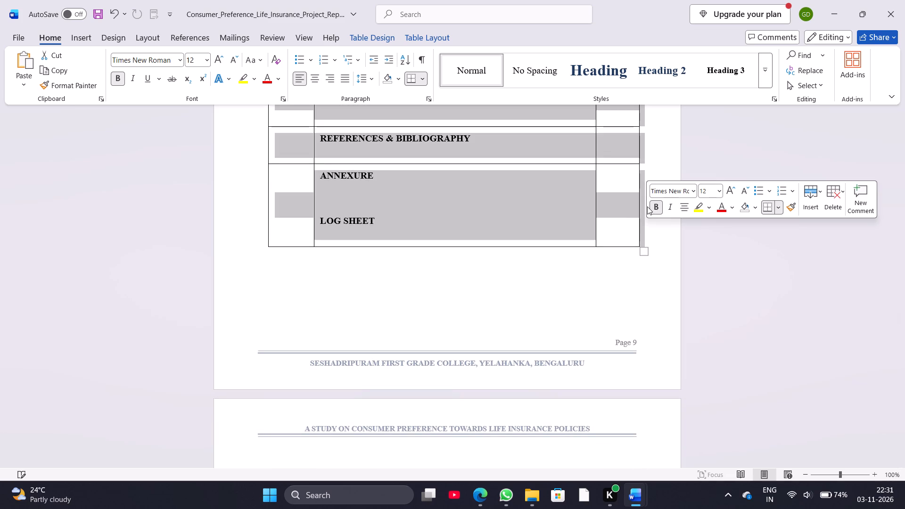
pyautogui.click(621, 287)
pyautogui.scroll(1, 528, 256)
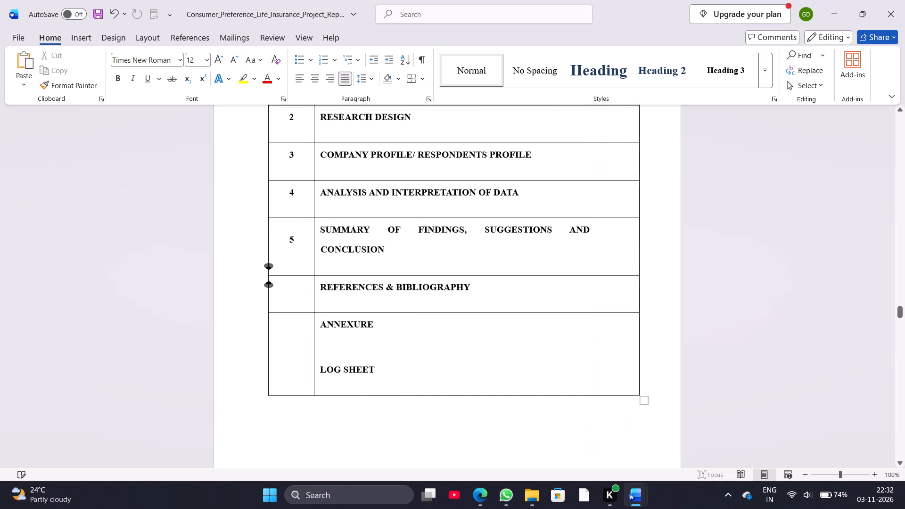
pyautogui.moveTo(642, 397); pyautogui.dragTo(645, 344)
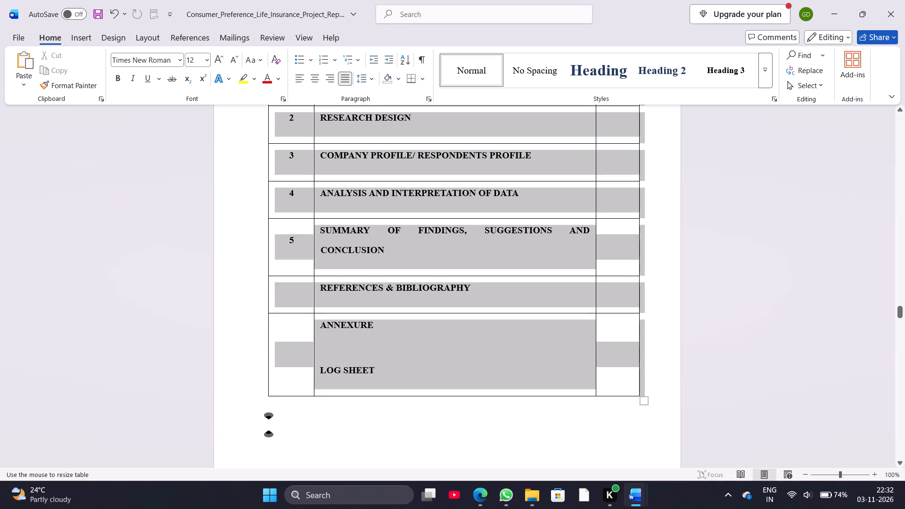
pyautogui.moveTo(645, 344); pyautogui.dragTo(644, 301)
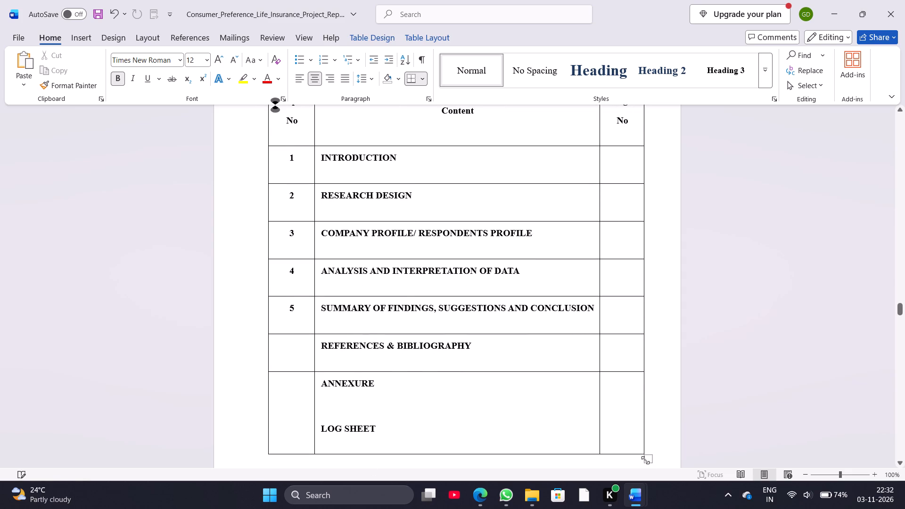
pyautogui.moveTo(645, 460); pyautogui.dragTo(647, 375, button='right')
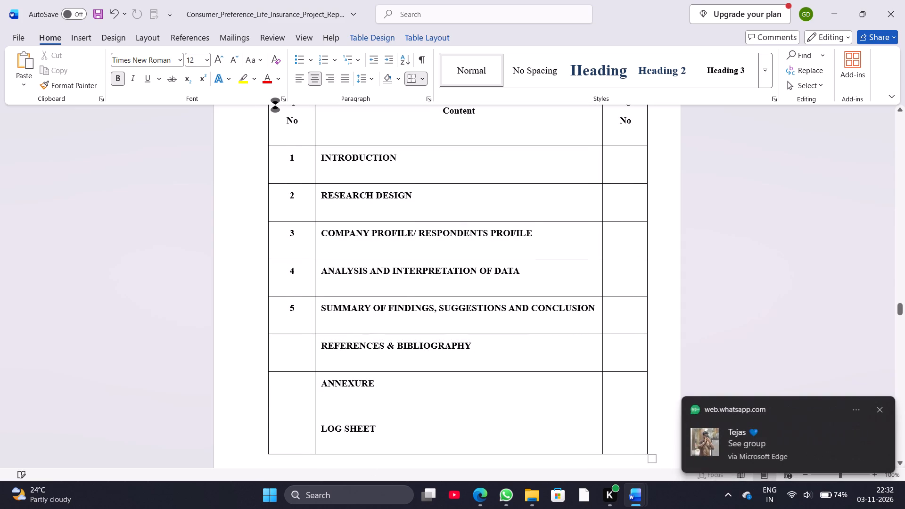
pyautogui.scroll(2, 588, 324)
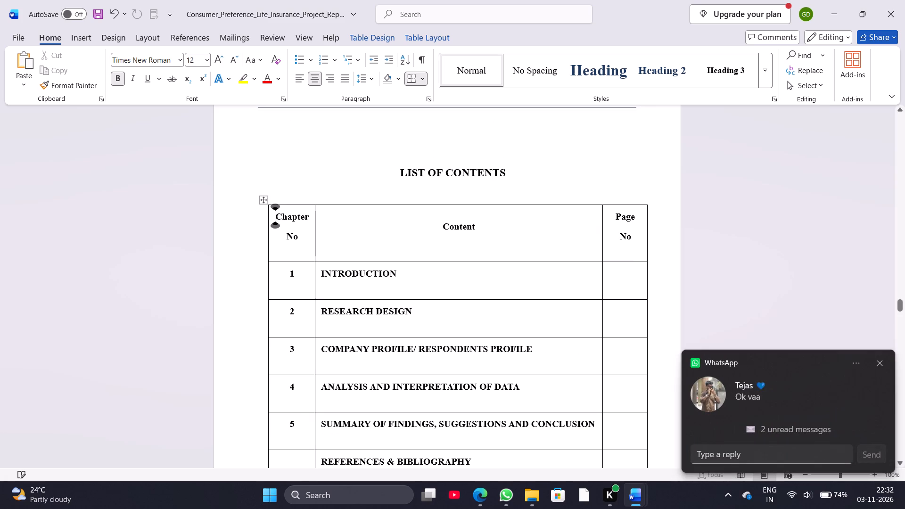
# Look over the List of Contents table down to its Annexure and Log Sheet entries.
pyautogui.scroll(-1, 584, 354)
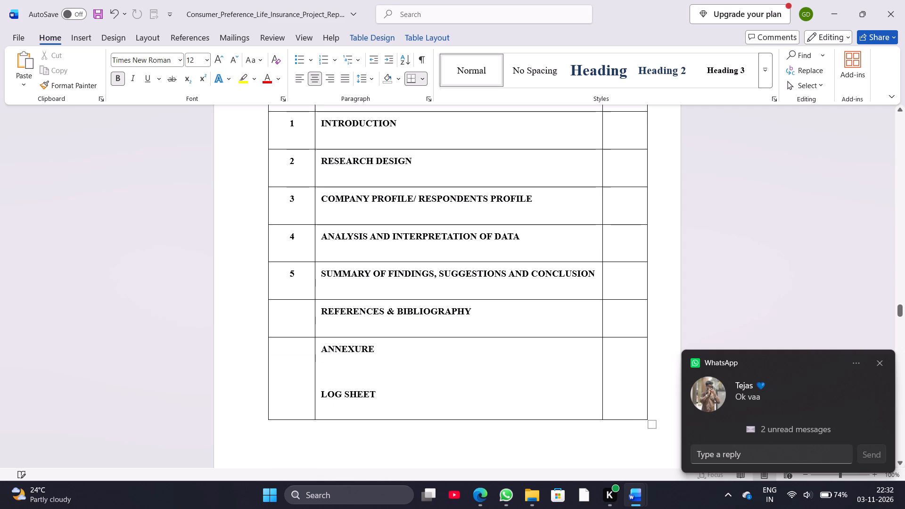
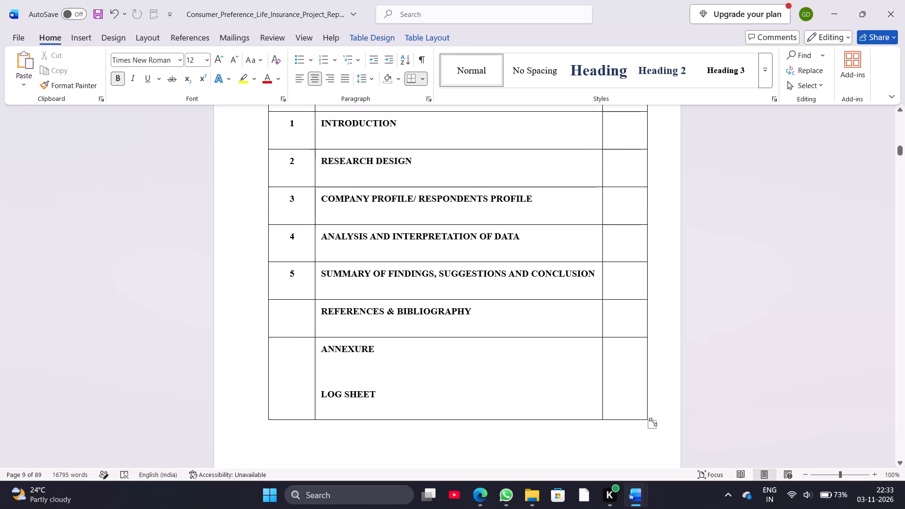
# Try to shrink the List of Contents table by resizing it from its lower corner.
pyautogui.moveTo(651, 423); pyautogui.dragTo(647, 330)
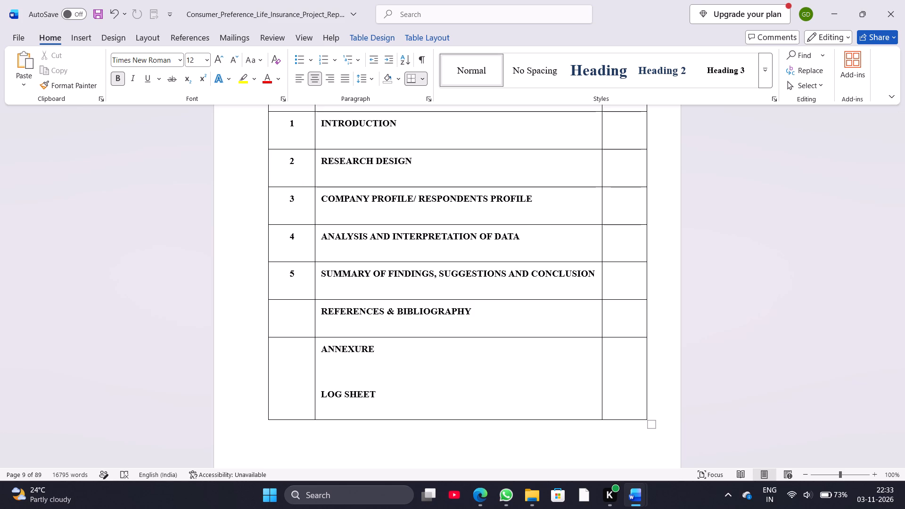
# Delete the [STUDENT NAME] placeholder above UUCMS Registration No at the end of the acknowledgement.
pyautogui.scroll(6, 566, 395)
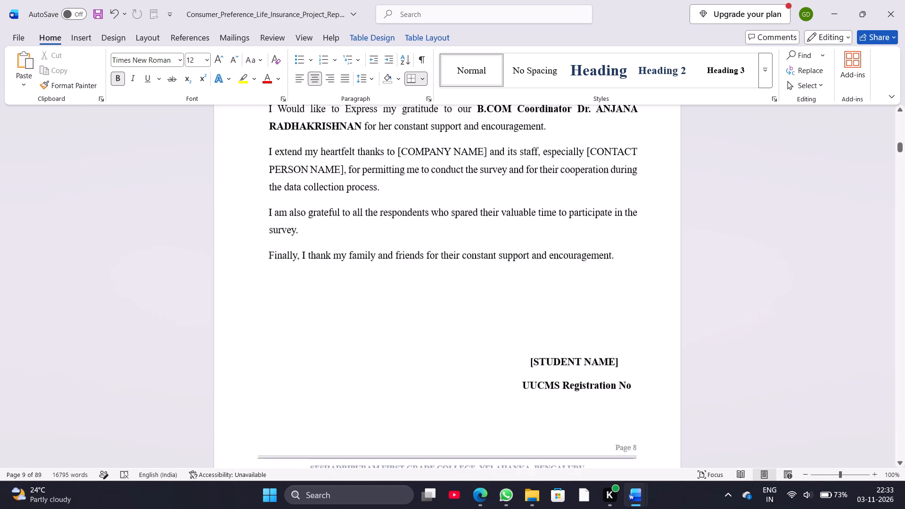
pyautogui.scroll(1, 566, 395)
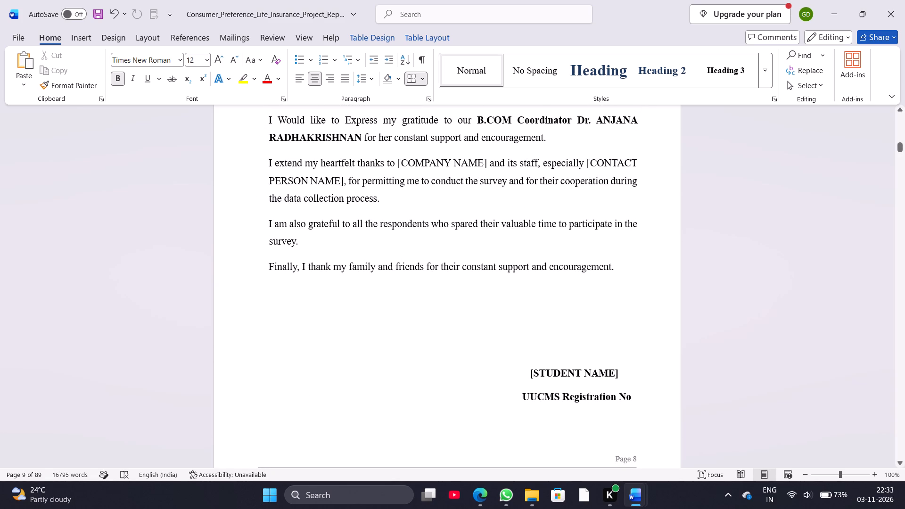
pyautogui.click(622, 374)
pyautogui.press('BackSpace')
pyautogui.press('BackSpace')
pyautogui.press('BackSpace')
pyautogui.press('BackSpace')
pyautogui.press('BackSpace')
pyautogui.press('BackSpace')
pyautogui.press('BackSpace')
pyautogui.press('BackSpace')
pyautogui.press('BackSpace')
pyautogui.press('BackSpace')
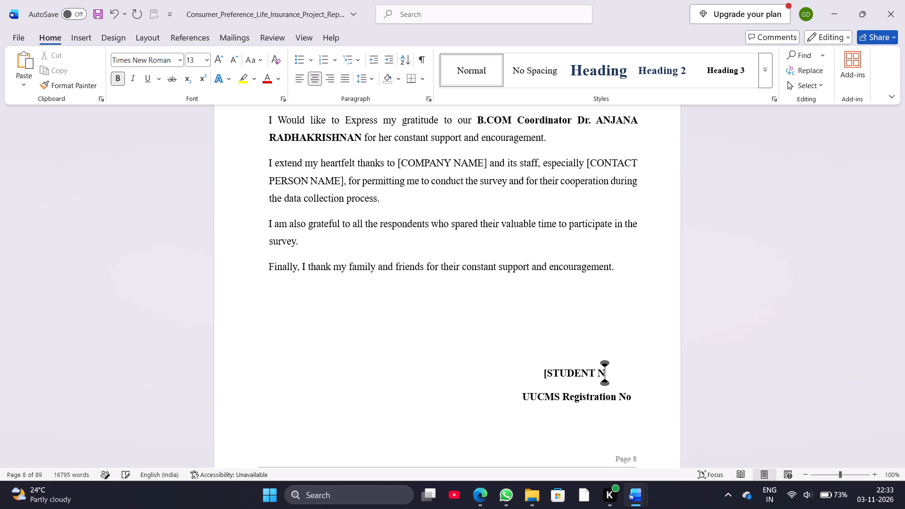
pyautogui.press('BackSpace')
pyautogui.press('BackSpace')
pyautogui.press('BackSpace')
pyautogui.press('BackSpace')
pyautogui.press('BackSpace')
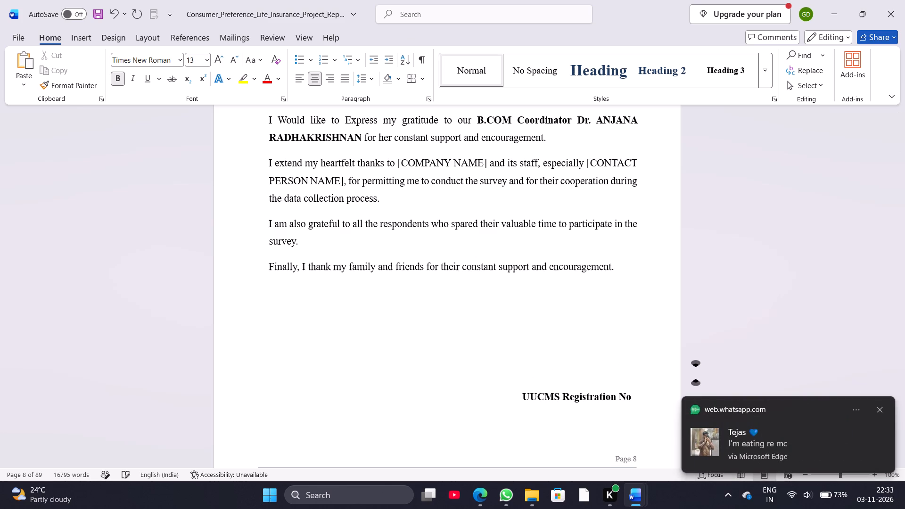
# Delete the acknowledgement paragraph thanking [COMPANY NAME], its staff and [CONTACT PERSON NAME].
pyautogui.scroll(2, 485, 376)
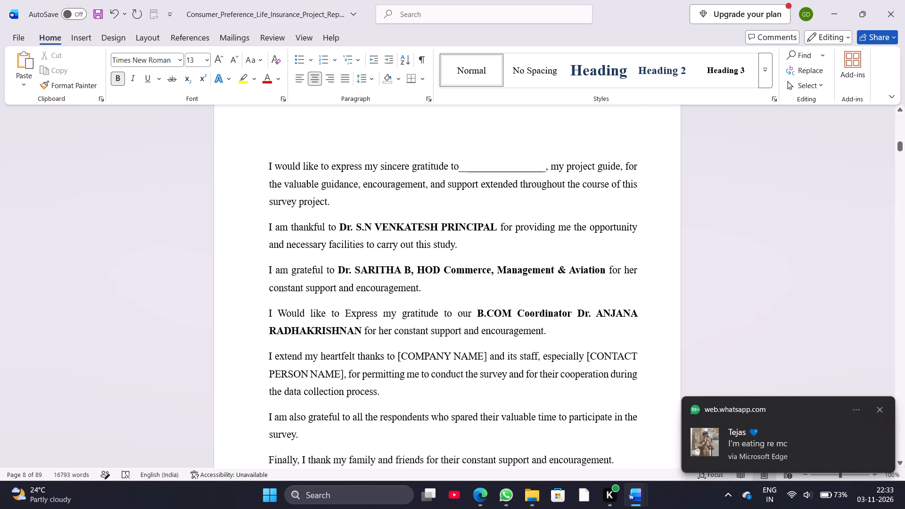
pyautogui.moveTo(266, 358); pyautogui.dragTo(397, 403)
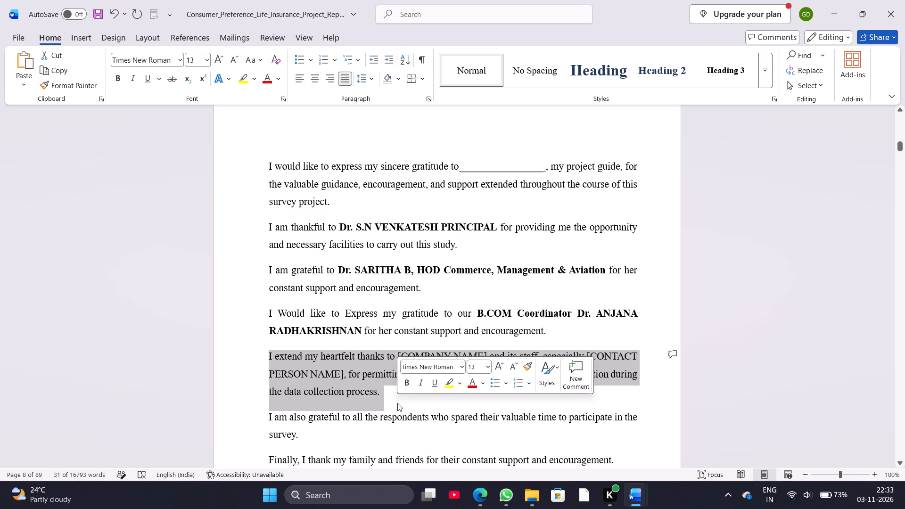
pyautogui.press('Delete')
# Remove the [Student Name] placeholder beneath Signature of the Student on the student declaration page.
pyautogui.scroll(6, 397, 403)
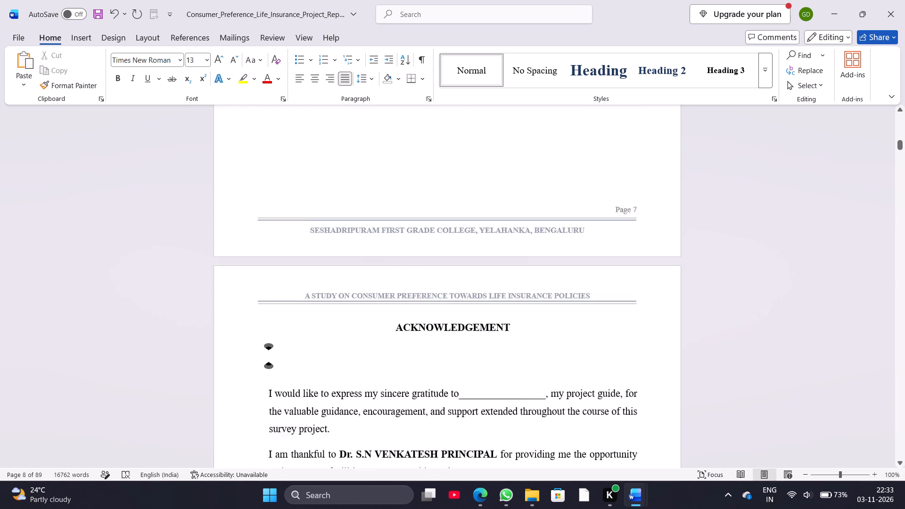
pyautogui.scroll(2, 397, 403)
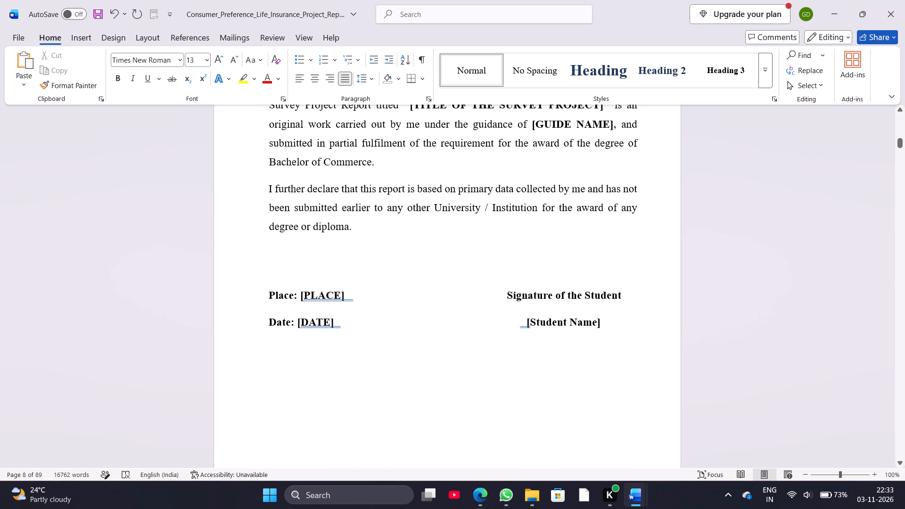
pyautogui.moveTo(515, 324); pyautogui.dragTo(620, 348)
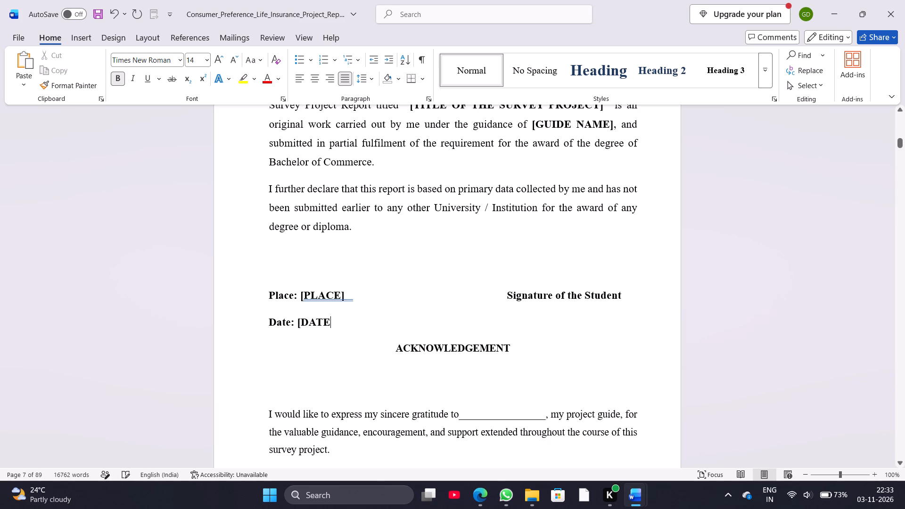
# Insert blank lines after the declaration's Date line to push the ACKNOWLEDGEMENT heading onto the following page.
pyautogui.press('Return')
pyautogui.press('Return')
pyautogui.press('Return')
pyautogui.press('Return')
pyautogui.press('Return')
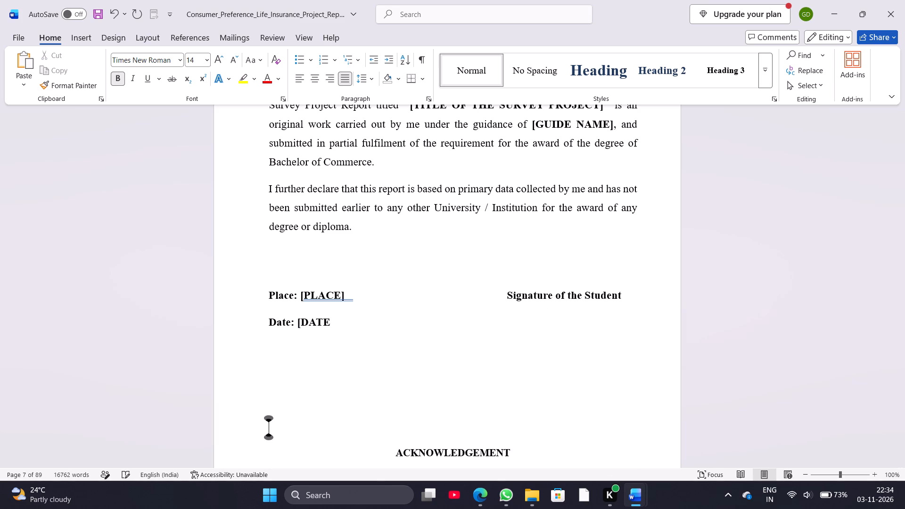
pyautogui.press('Return')
pyautogui.press('Return')
pyautogui.press('Return')
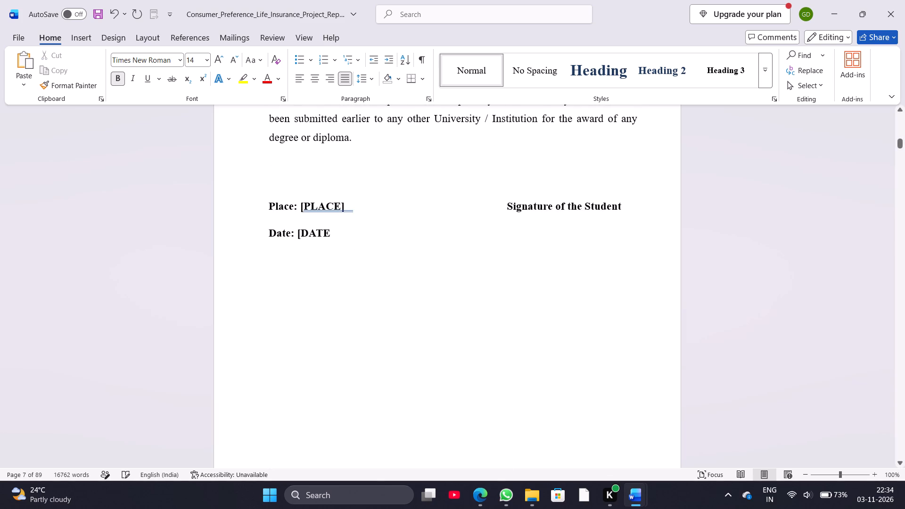
pyautogui.press('Return')
pyautogui.scroll(-1, 620, 348)
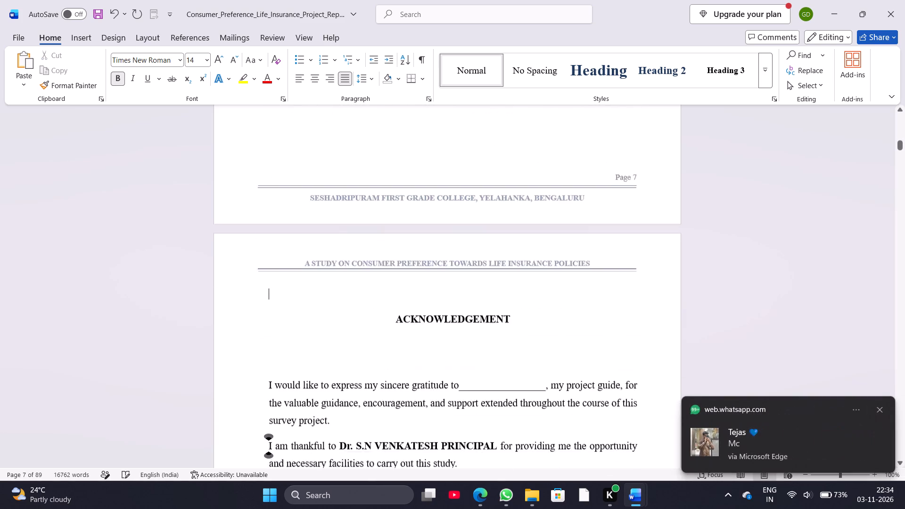
# Remove the blank line above the ACKNOWLEDGEMENT heading so it starts at the top of its page.
pyautogui.scroll(-1, 620, 348)
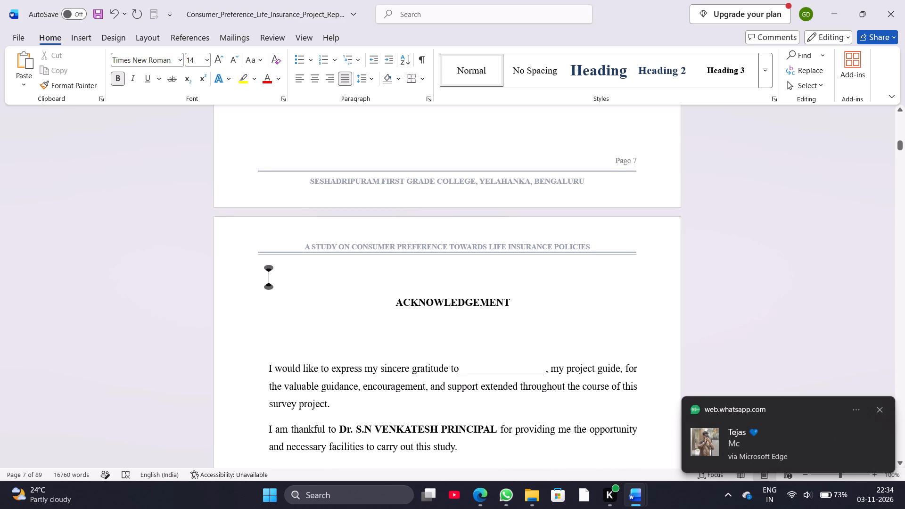
pyautogui.click(394, 299)
pyautogui.press('BackSpace')
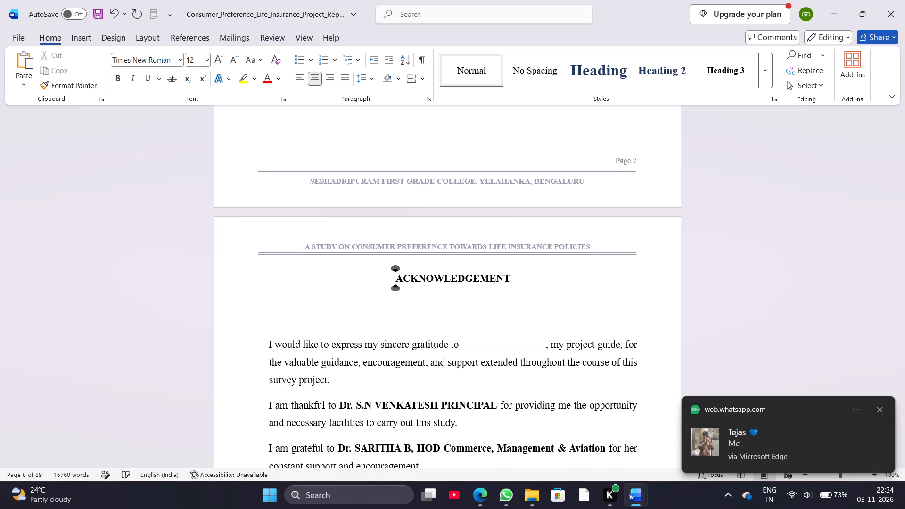
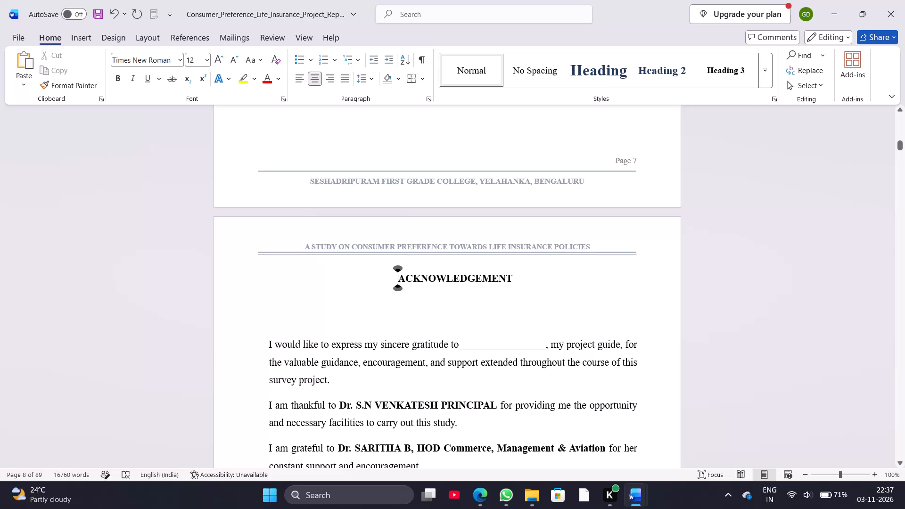
# Remove the blank lines between the ACKNOWLEDGEMENT heading and its first paragraph.
pyautogui.click(269, 343)
pyautogui.press('BackSpace')
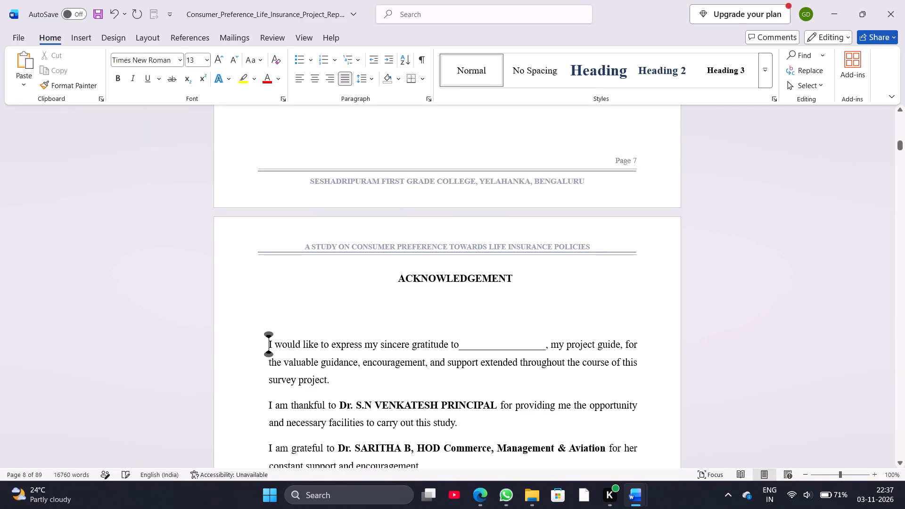
pyautogui.press('BackSpace')
# Insert two blank lines before the LIST OF CONTENTS heading to push it onto the following page.
pyautogui.scroll(-2, 269, 343)
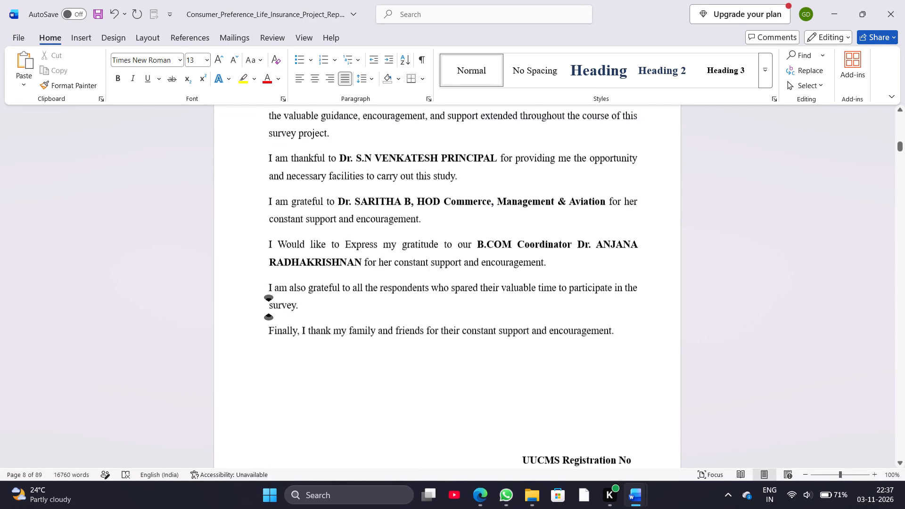
pyautogui.scroll(-1, 269, 343)
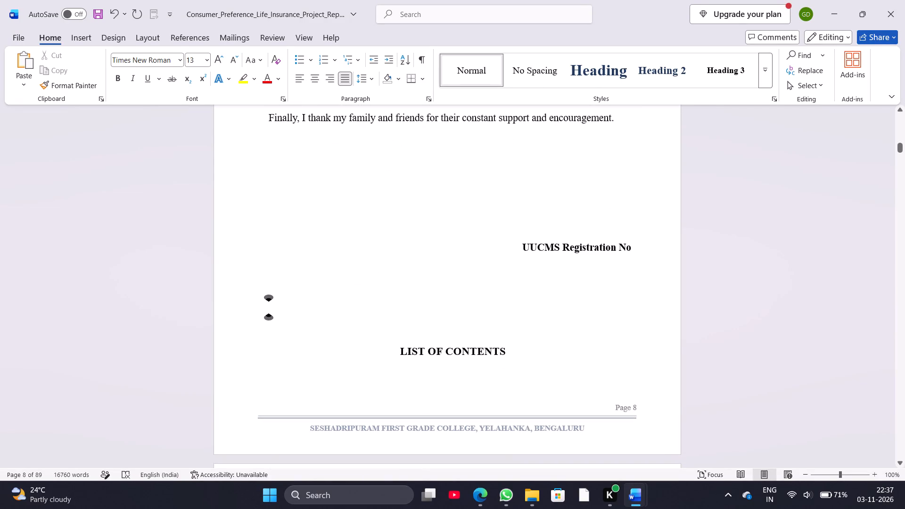
pyautogui.click(379, 356)
pyautogui.press('Return')
pyautogui.press('Return')
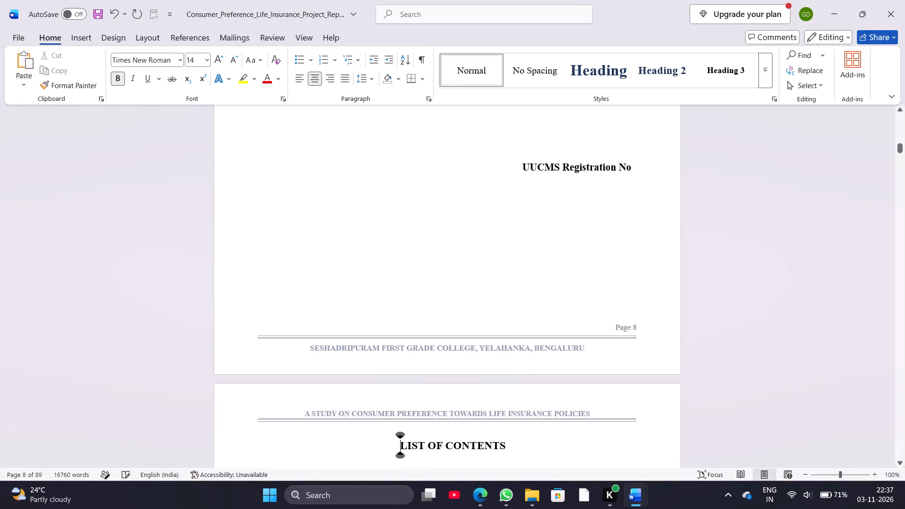
# Delete the [Guide Name] placeholder beneath Signature of the Guide on the Certificate from the Guide page.
pyautogui.scroll(3, 379, 356)
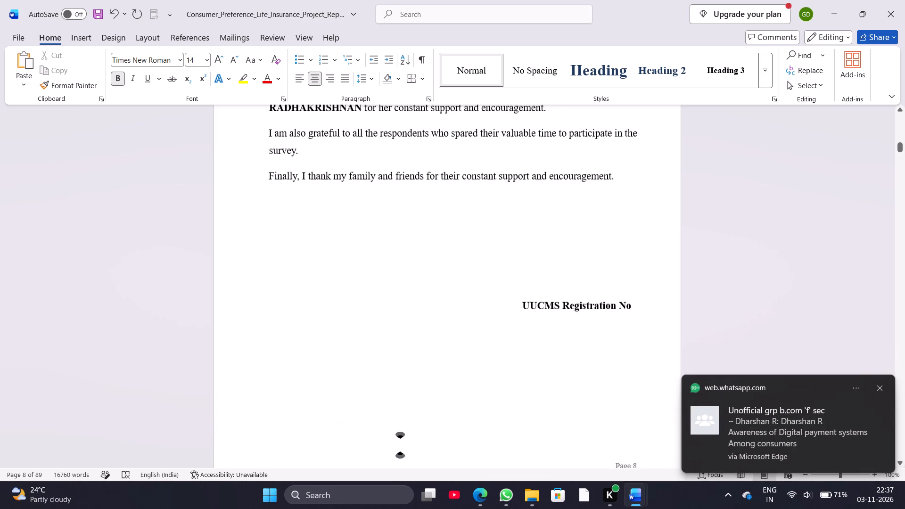
pyautogui.scroll(3, 379, 356)
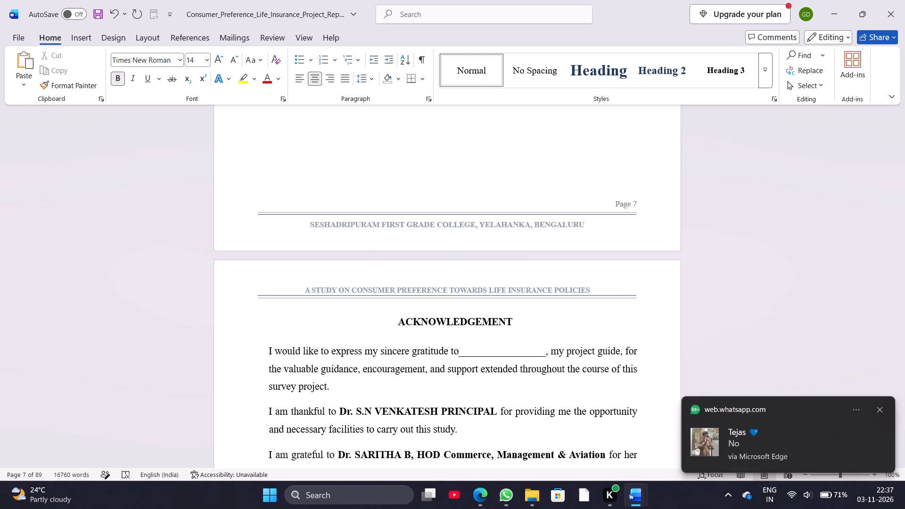
pyautogui.scroll(4, 379, 356)
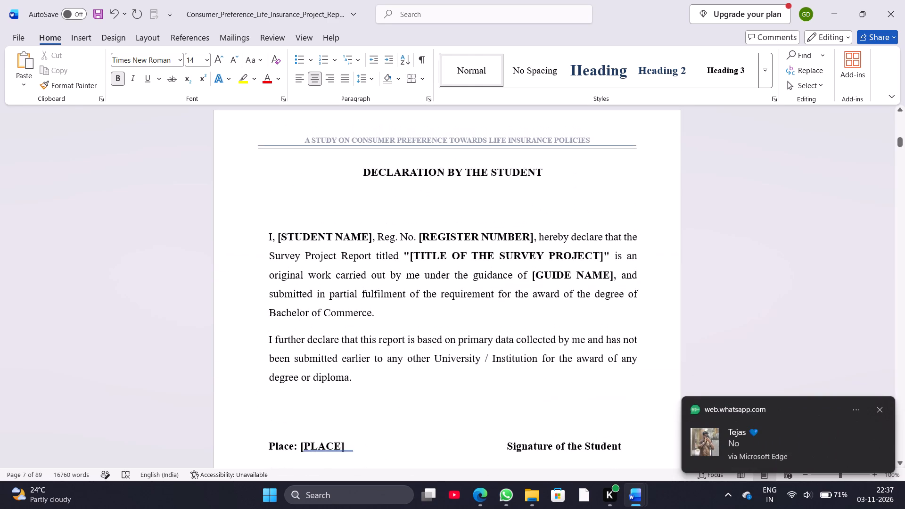
pyautogui.scroll(7, 379, 356)
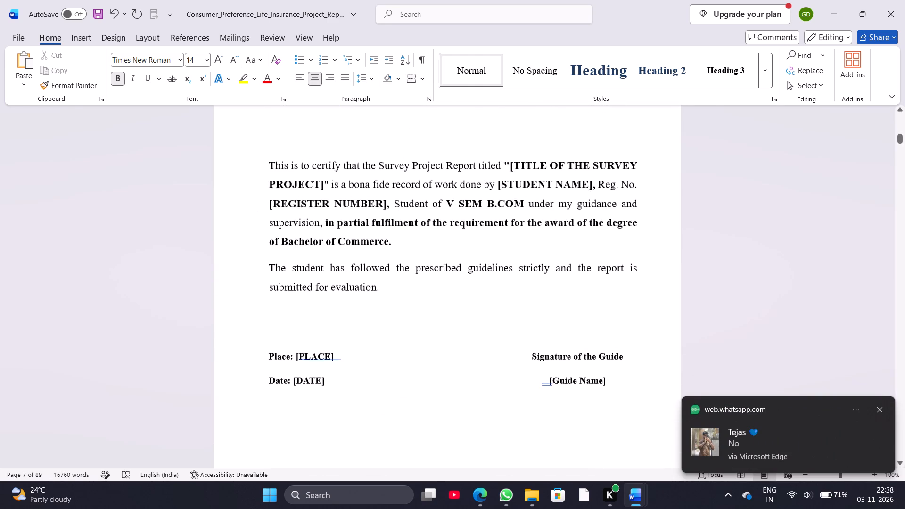
pyautogui.scroll(1, 379, 356)
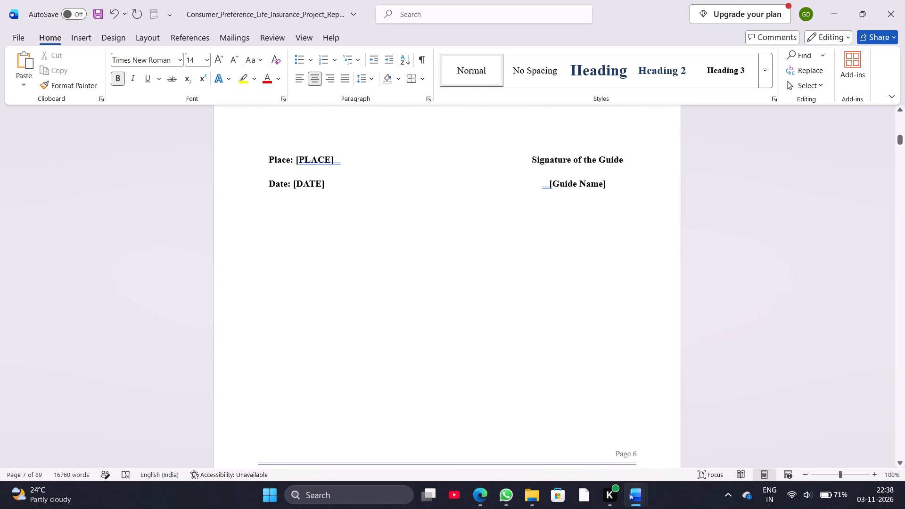
pyautogui.click(610, 181)
pyautogui.press('BackSpace')
pyautogui.press('BackSpace')
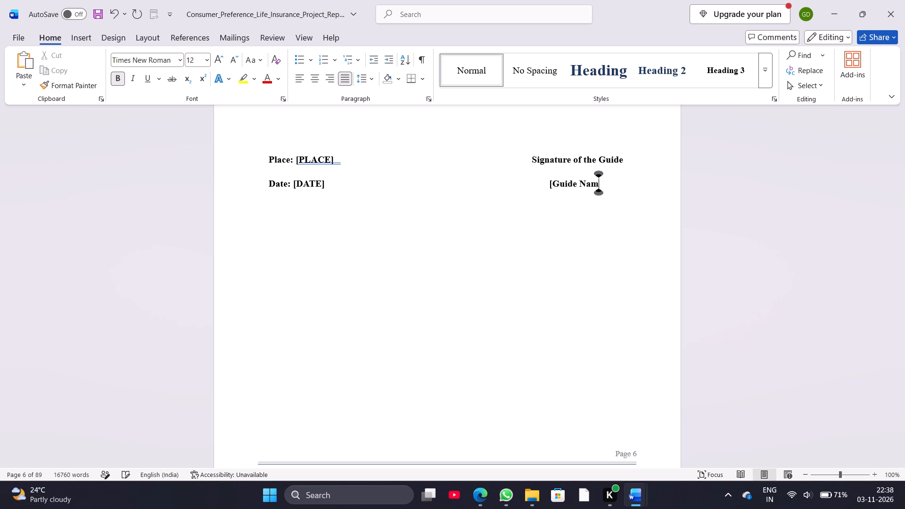
pyautogui.press('BackSpace')
pyautogui.press('BackSpace')
pyautogui.press('BackSpace')
pyautogui.press('BackSpace')
pyautogui.press('BackSpace')
pyautogui.press('BackSpace')
pyautogui.press('BackSpace')
pyautogui.press('BackSpace')
pyautogui.press('BackSpace')
pyautogui.press('BackSpace')
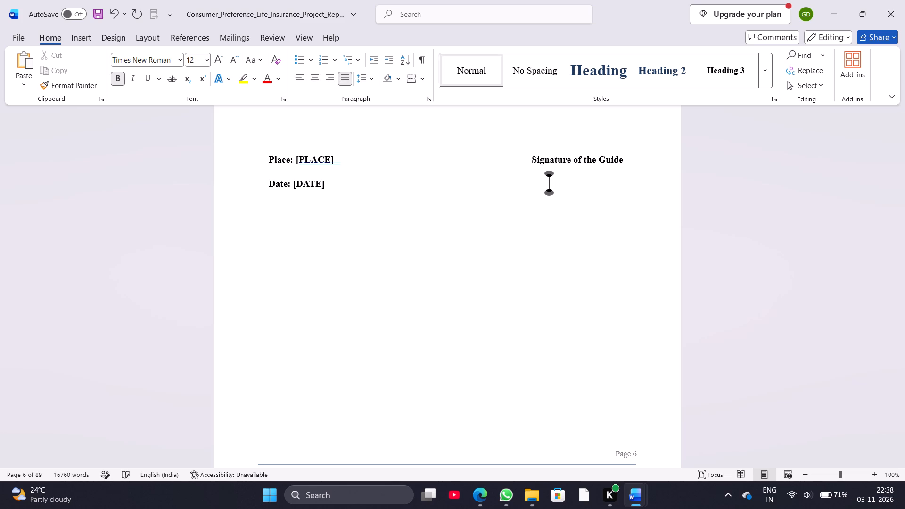
# Clear the [DATE] placeholder from the Date line of the guide's certificate.
pyautogui.click(327, 192)
pyautogui.press('BackSpace')
pyautogui.press('BackSpace')
pyautogui.press('BackSpace')
pyautogui.press('BackSpace')
pyautogui.press('BackSpace')
pyautogui.press('BackSpace')
pyautogui.press('BackSpace')
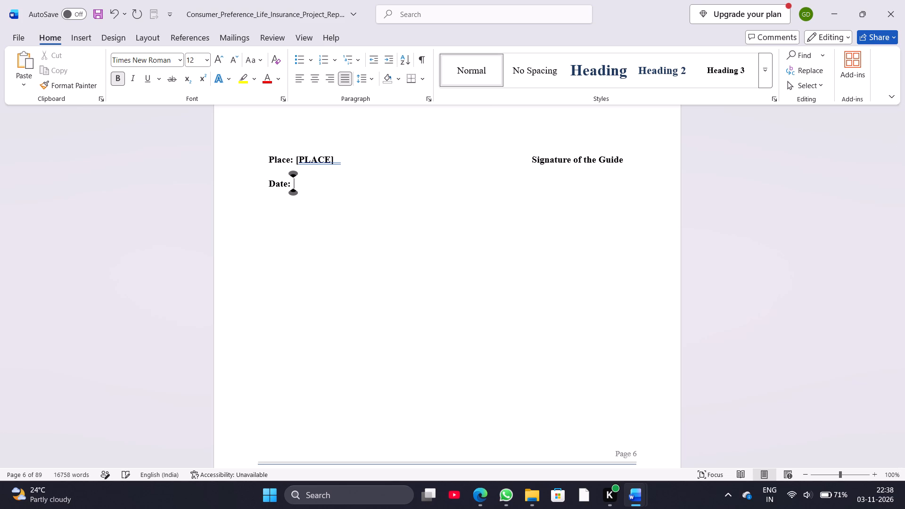
# Replace the [PLACE] placeholder on the guide's certificate with BENGALURU.
pyautogui.click(349, 162)
pyautogui.press('BackSpace')
pyautogui.press('BackSpace')
pyautogui.press('BackSpace')
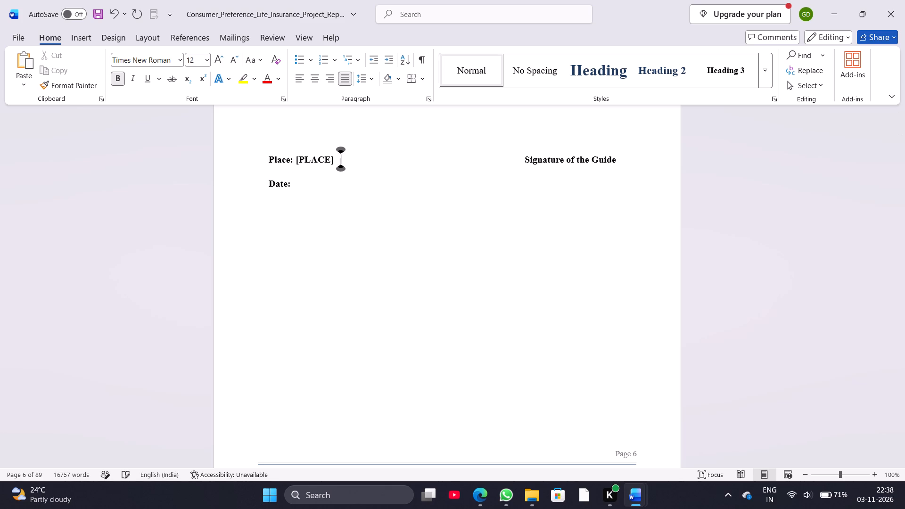
pyautogui.press('BackSpace')
pyautogui.press('BackSpace')
pyautogui.press('BackSpace')
pyautogui.press('BackSpace')
pyautogui.press('BackSpace')
pyautogui.press('BackSpace')
pyautogui.press('BackSpace')
pyautogui.press('BackSpace')
pyautogui.press('BackSpace')
pyautogui.press('BackSpace')
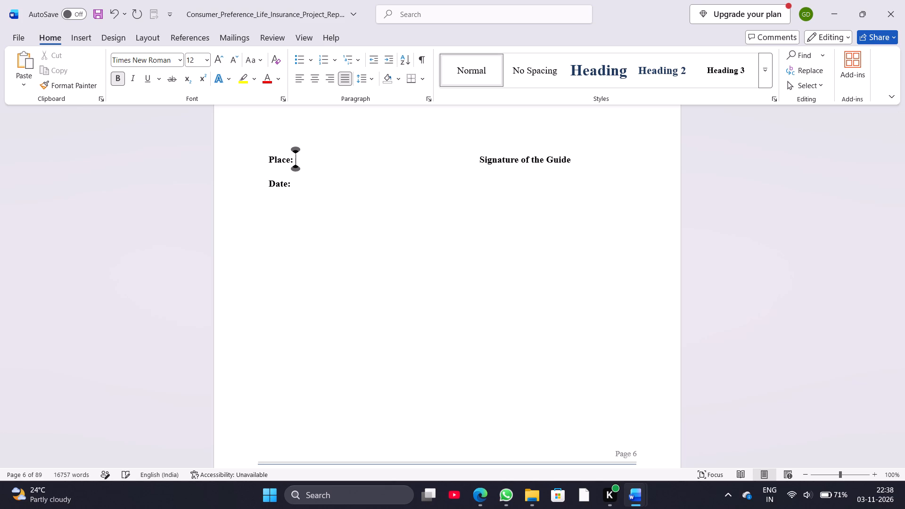
pyautogui.write('BENGALURU')
# Clear the leftover date placeholder from the Date line of the student declaration.
pyautogui.scroll(-4, 349, 162)
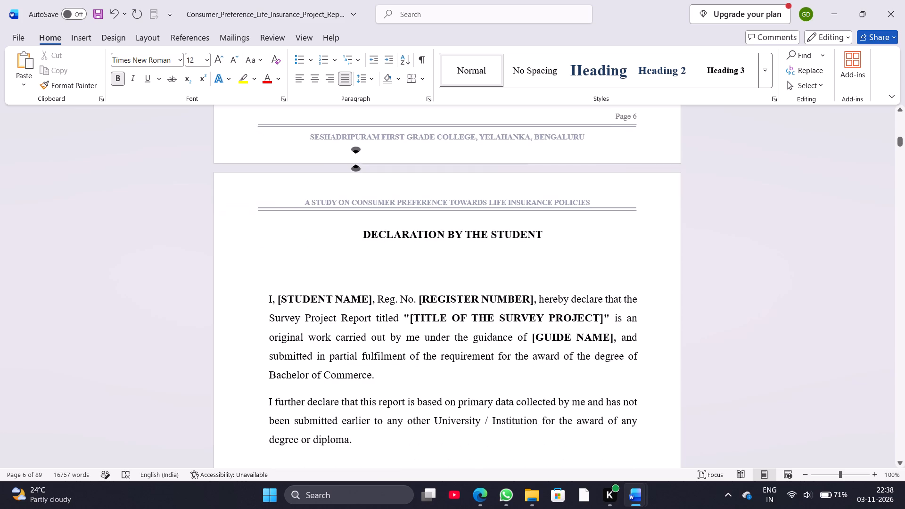
pyautogui.scroll(-1, 349, 162)
pyautogui.scroll(-2, 364, 278)
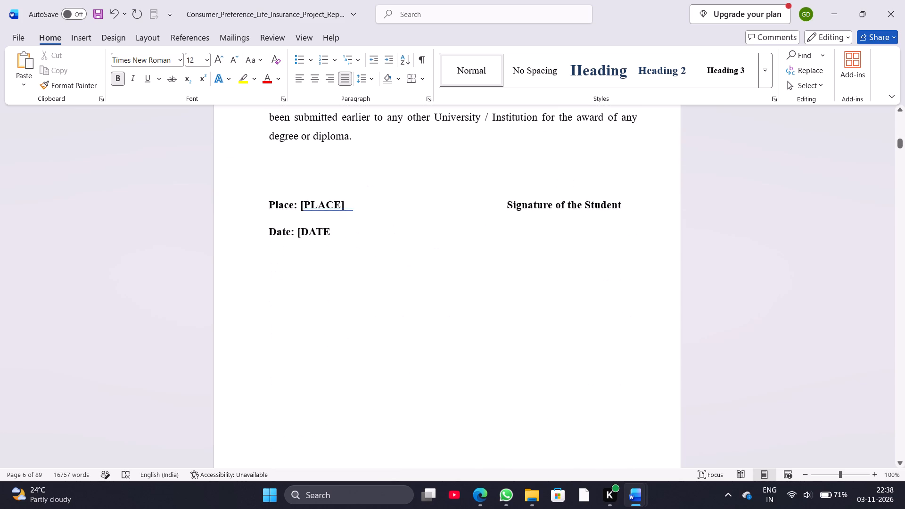
pyautogui.click(335, 240)
pyautogui.press('BackSpace')
pyautogui.press('BackSpace')
pyautogui.press('BackSpace')
pyautogui.press('BackSpace')
pyautogui.press('BackSpace')
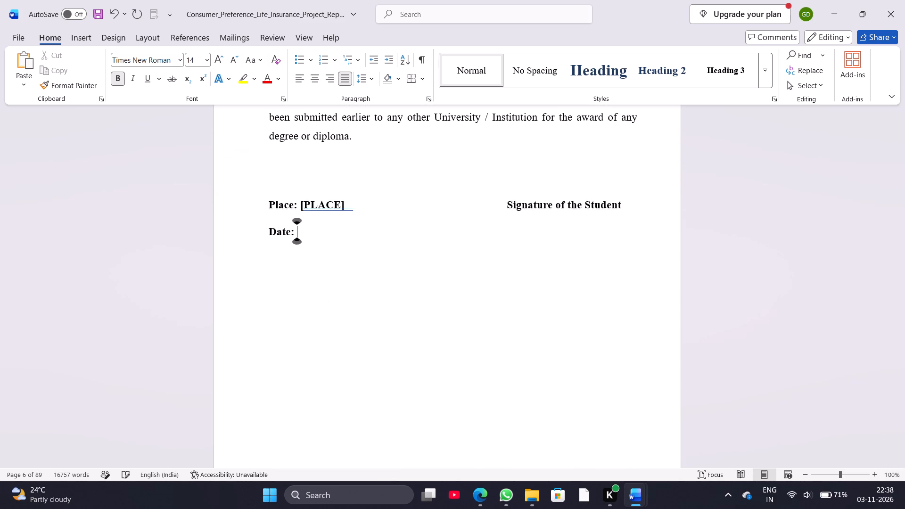
# Replace the [PLACE] placeholder on the student declaration with BENGALURU.
pyautogui.click(361, 198)
pyautogui.press('BackSpace')
pyautogui.press('BackSpace')
pyautogui.press('BackSpace')
pyautogui.press('BackSpace')
pyautogui.press('BackSpace')
pyautogui.press('BackSpace')
pyautogui.press('BackSpace')
pyautogui.press('BackSpace')
pyautogui.press('BackSpace')
pyautogui.press('BackSpace')
pyautogui.press('BackSpace')
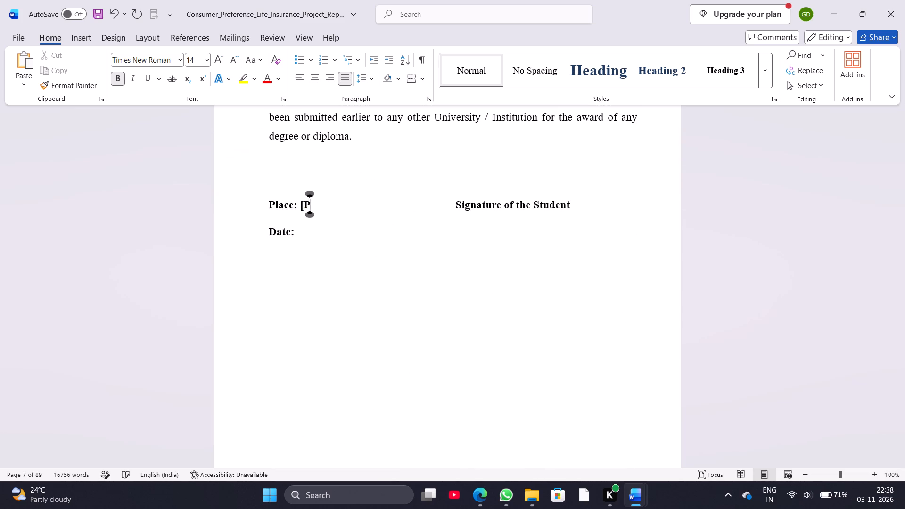
pyautogui.press('BackSpace')
pyautogui.press('BackSpace')
pyautogui.write('BENGALURU')
# Clear the [DATE] placeholder from the Date line of the Certificate of the College.
pyautogui.scroll(4, 411, 270)
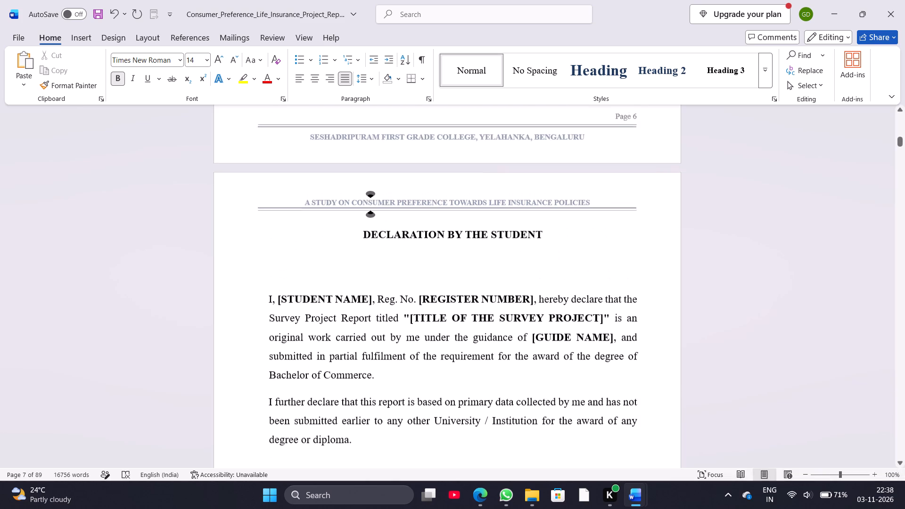
pyautogui.scroll(7, 411, 270)
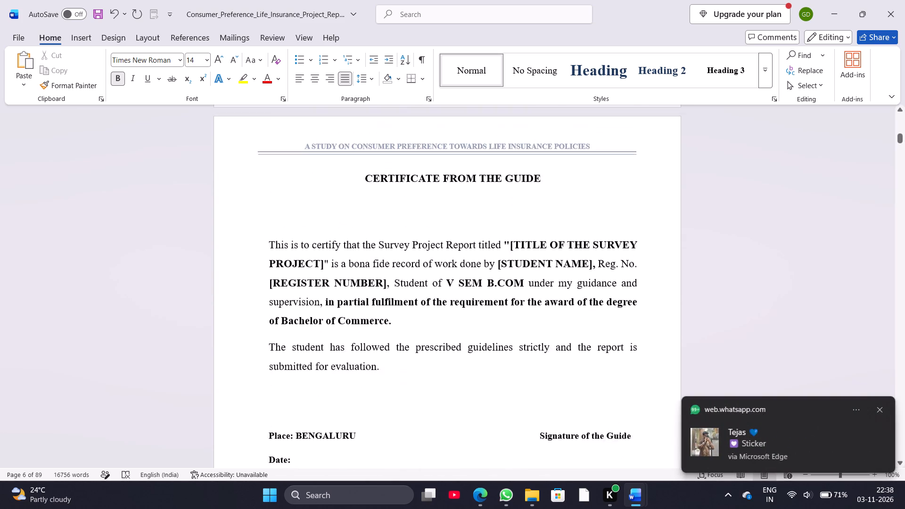
pyautogui.scroll(3, 411, 270)
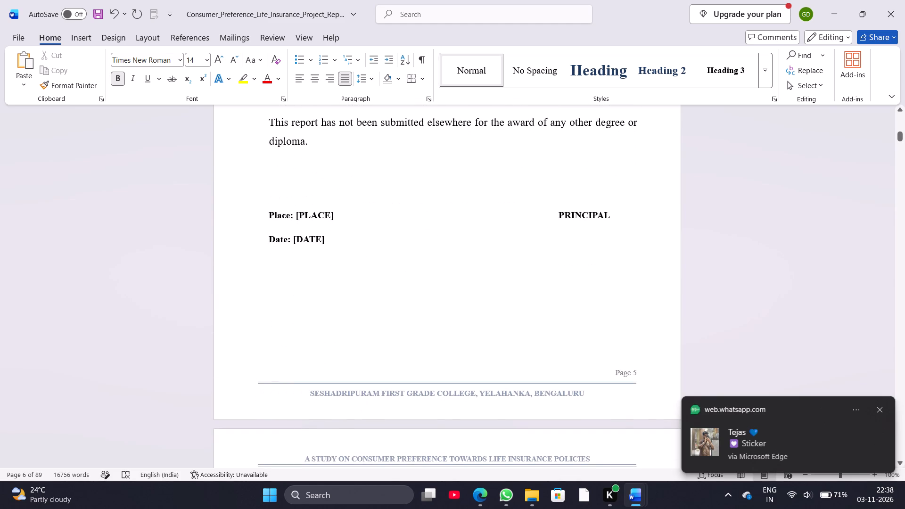
pyautogui.click(339, 241)
pyautogui.press('BackSpace')
pyautogui.press('BackSpace')
pyautogui.press('BackSpace')
pyautogui.press('BackSpace')
pyautogui.press('BackSpace')
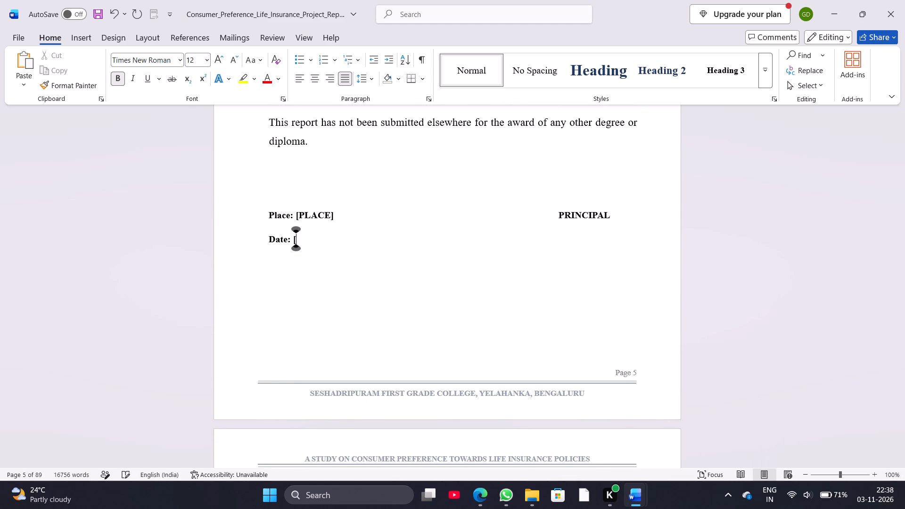
pyautogui.press('BackSpace')
# Replace the [PLACE] placeholder on the college certificate with BENGALURU.
pyautogui.click(350, 215)
pyautogui.press('BackSpace')
pyautogui.press('BackSpace')
pyautogui.press('BackSpace')
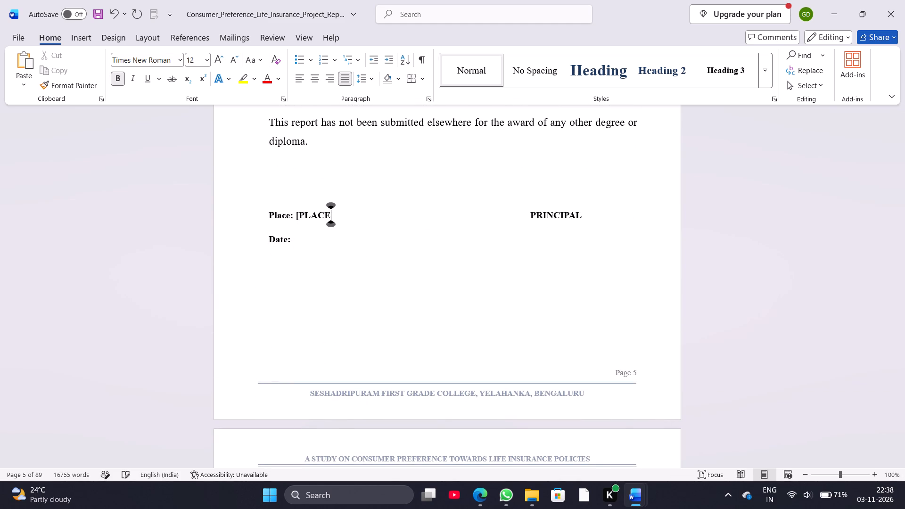
pyautogui.press('BackSpace')
pyautogui.press('BackSpace')
pyautogui.press('BackSpace')
pyautogui.press('BackSpace')
pyautogui.press('BackSpace')
pyautogui.press('b')
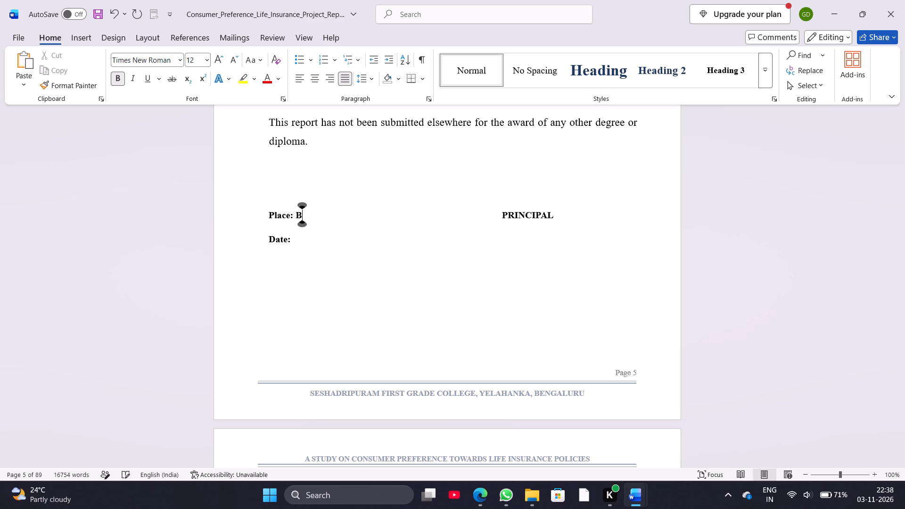
pyautogui.write('ENGALURU')
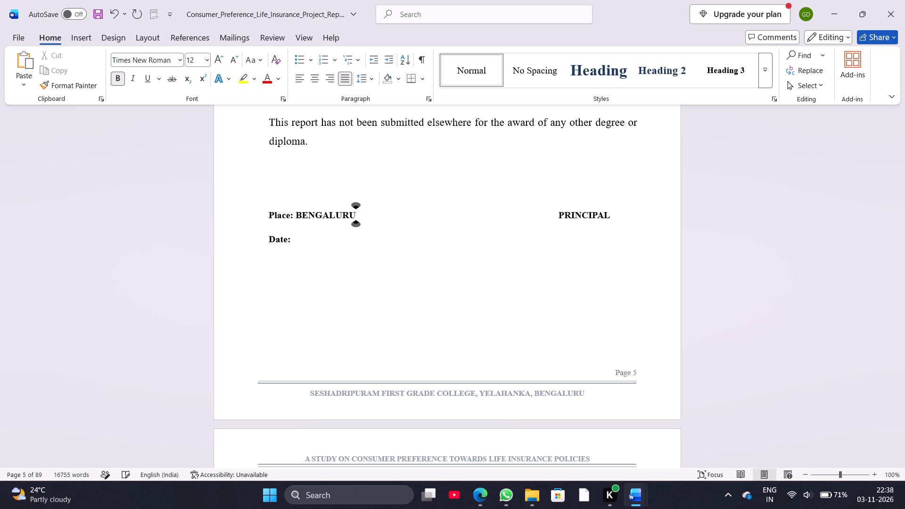
# Delete the entire Certificate from the Company section, from its heading through the signatory, designation and company name placeholders.
pyautogui.scroll(6, 362, 233)
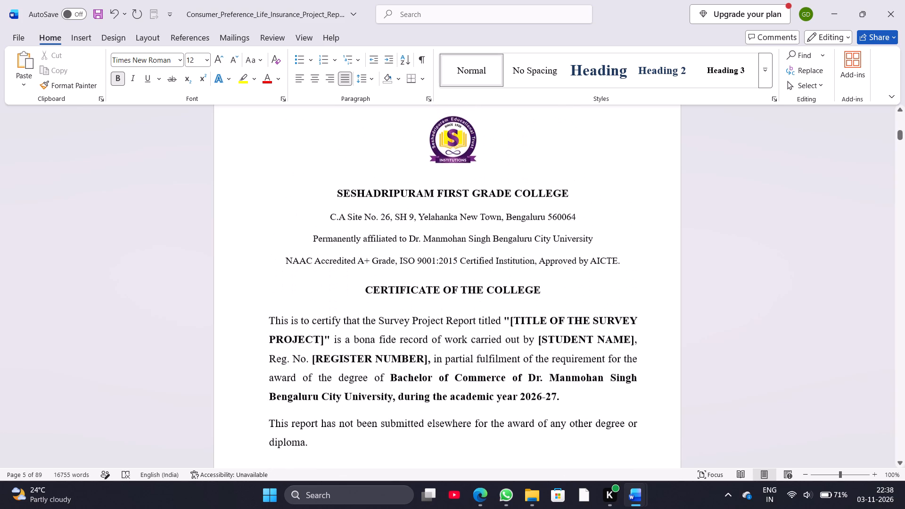
pyautogui.scroll(7, 362, 233)
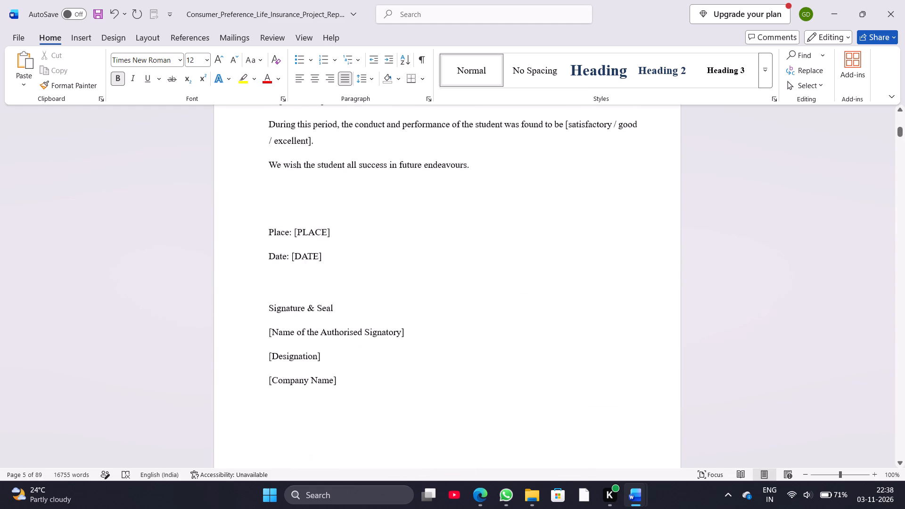
pyautogui.scroll(2, 362, 233)
pyautogui.moveTo(354, 215); pyautogui.dragTo(423, 335)
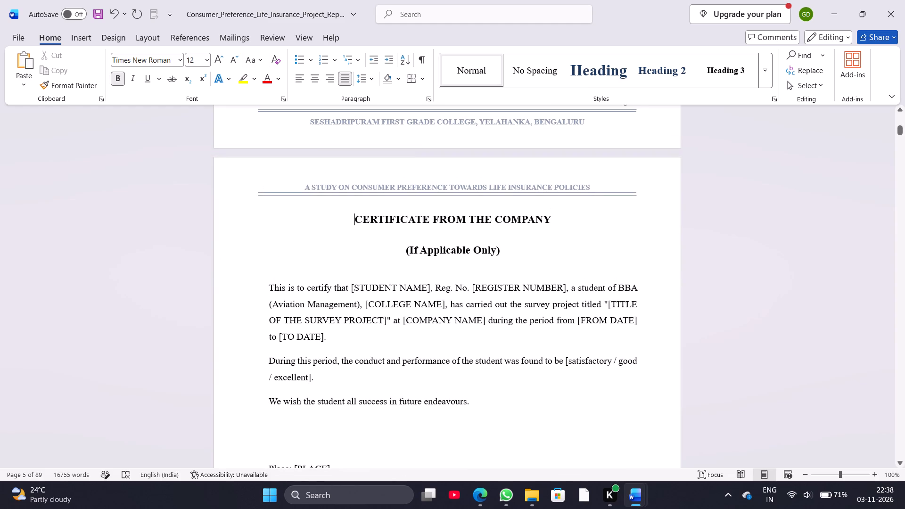
pyautogui.moveTo(423, 335); pyautogui.dragTo(482, 508)
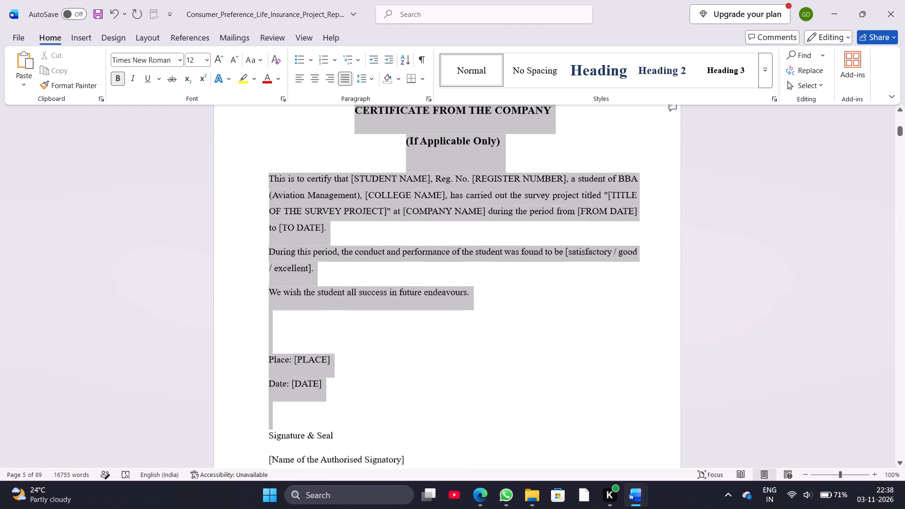
pyautogui.moveTo(482, 508); pyautogui.dragTo(460, 384)
pyautogui.press('Delete')
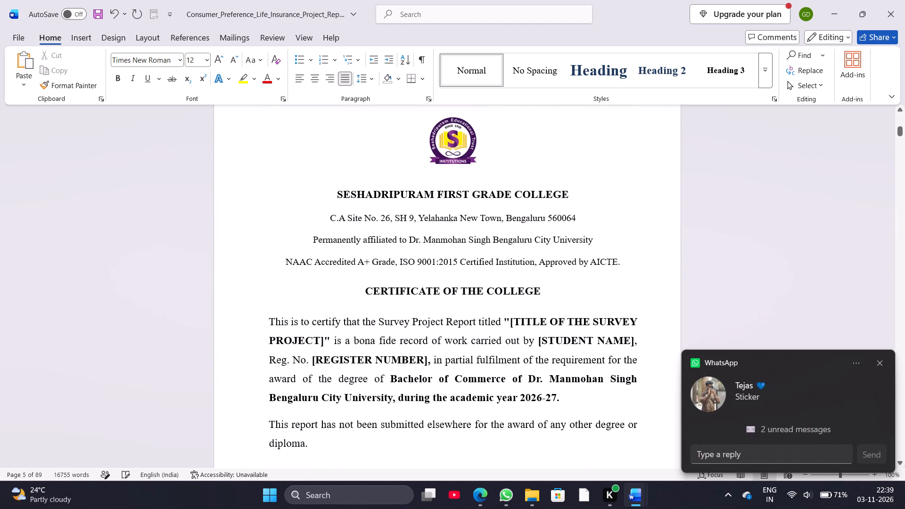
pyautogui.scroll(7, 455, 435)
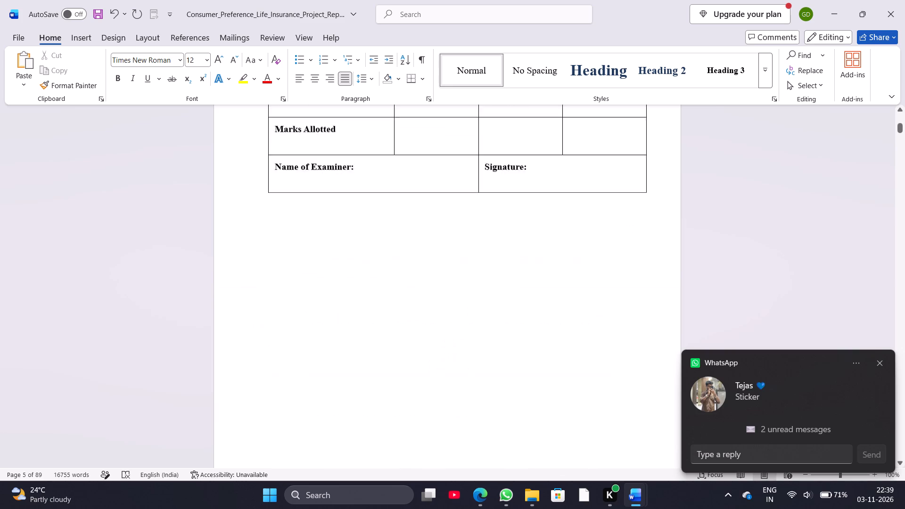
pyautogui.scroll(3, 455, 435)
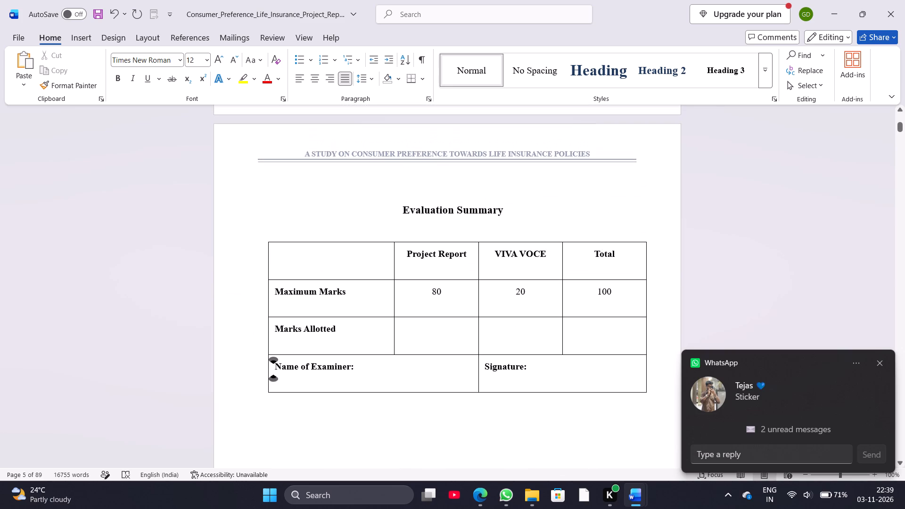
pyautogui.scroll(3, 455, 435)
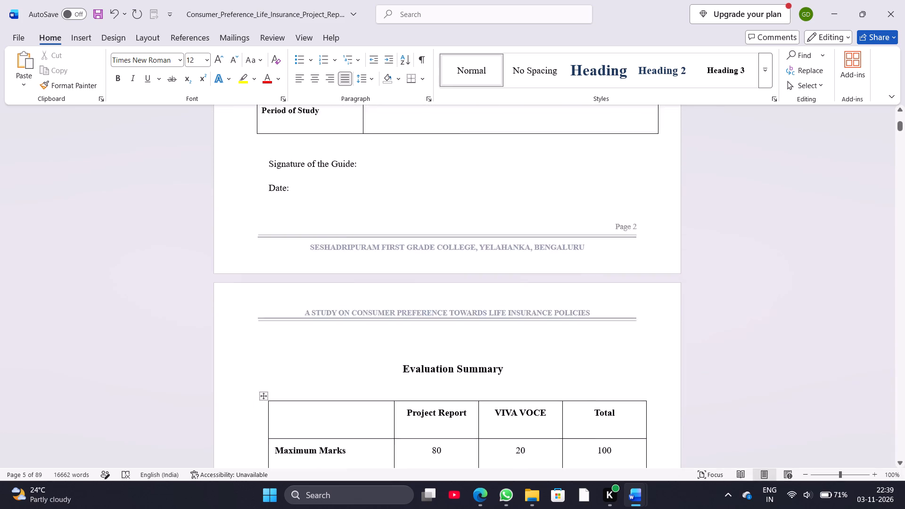
# Review the layout of the title page and the evaluation pages that follow it for overflowing text and gaps.
pyautogui.scroll(6, 453, 446)
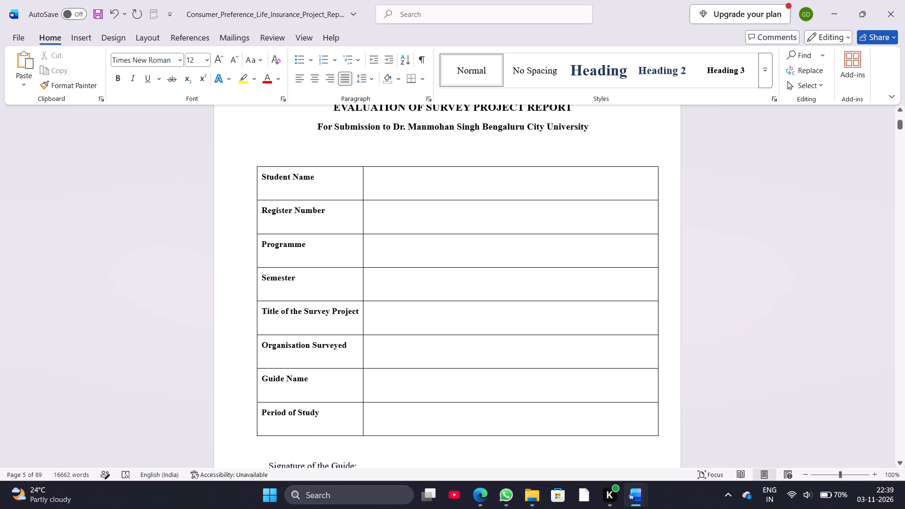
pyautogui.scroll(3, 453, 446)
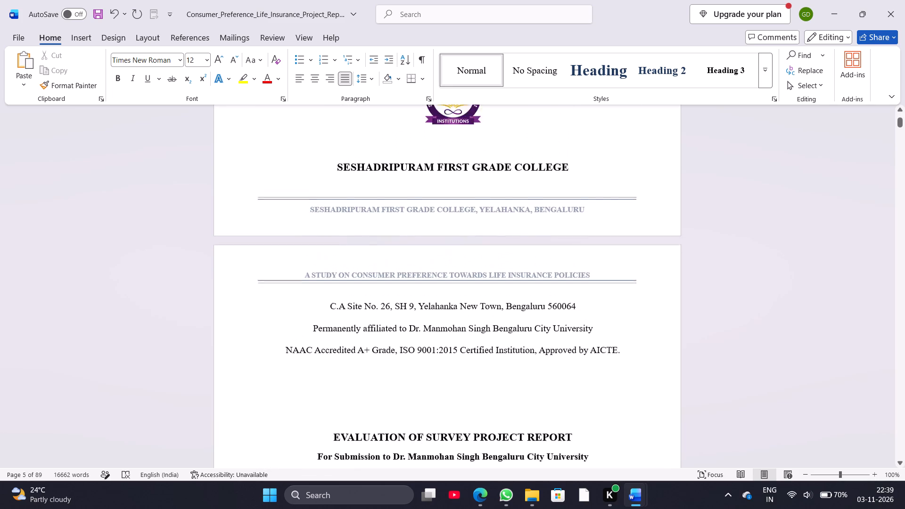
pyautogui.scroll(7, 453, 446)
pyautogui.scroll(-1, 453, 446)
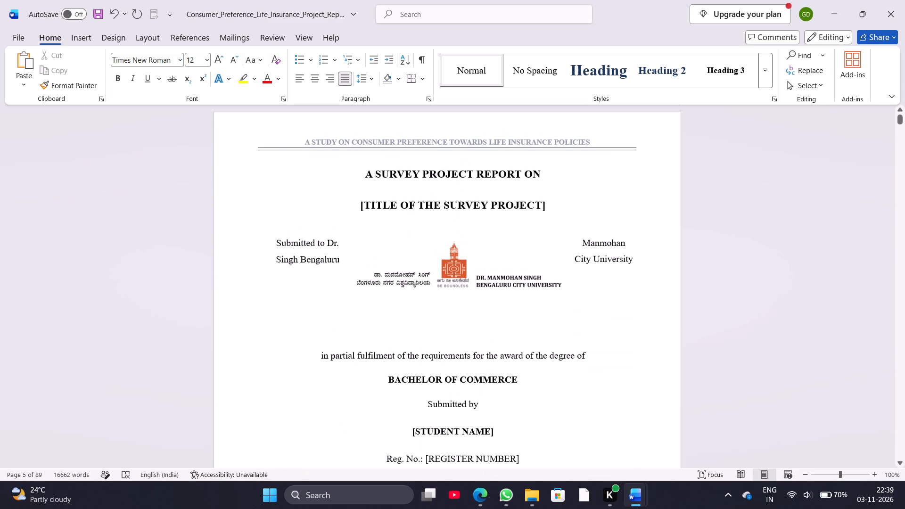
pyautogui.scroll(-3, 453, 446)
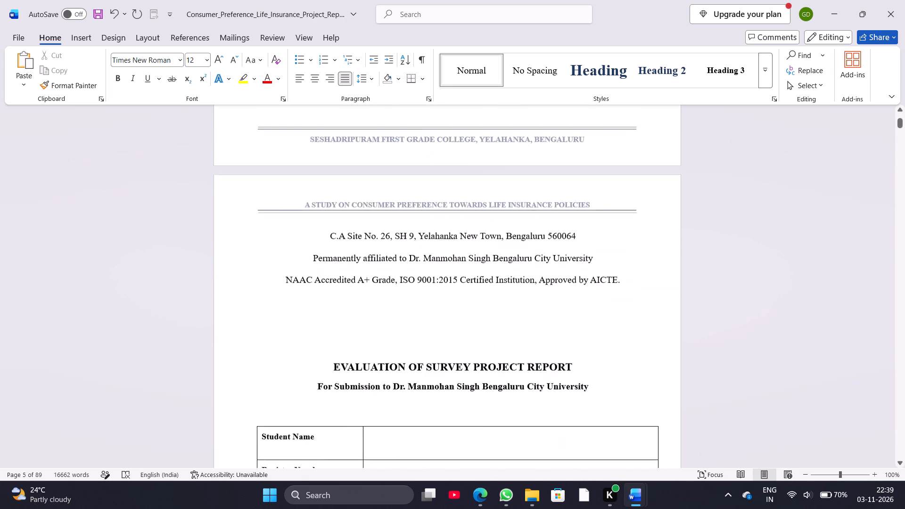
pyautogui.scroll(-1, 453, 446)
# Remove the blank lines between the university logo and the "in partial fulfilment of the requirements" line on the title page.
pyautogui.scroll(3, 453, 446)
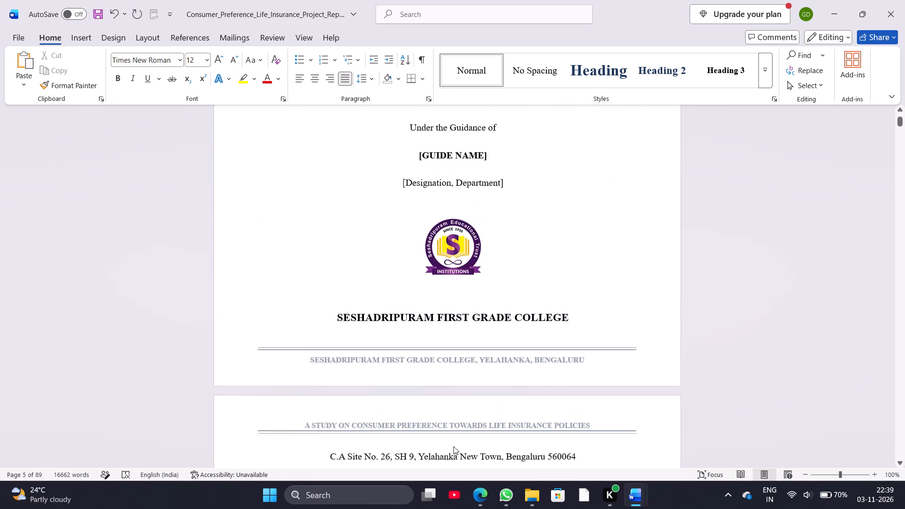
pyautogui.scroll(6, 453, 446)
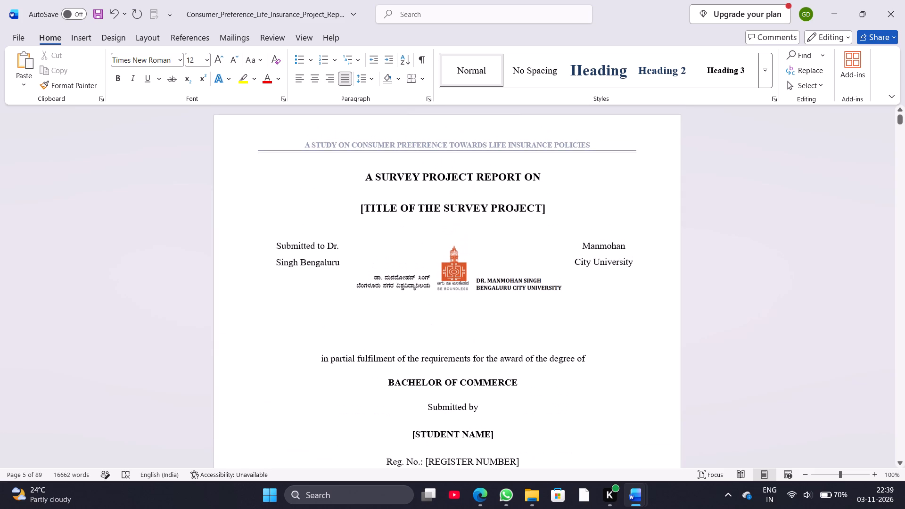
pyautogui.click(314, 365)
pyautogui.press('BackSpace')
pyautogui.press('BackSpace')
pyautogui.press('BackSpace')
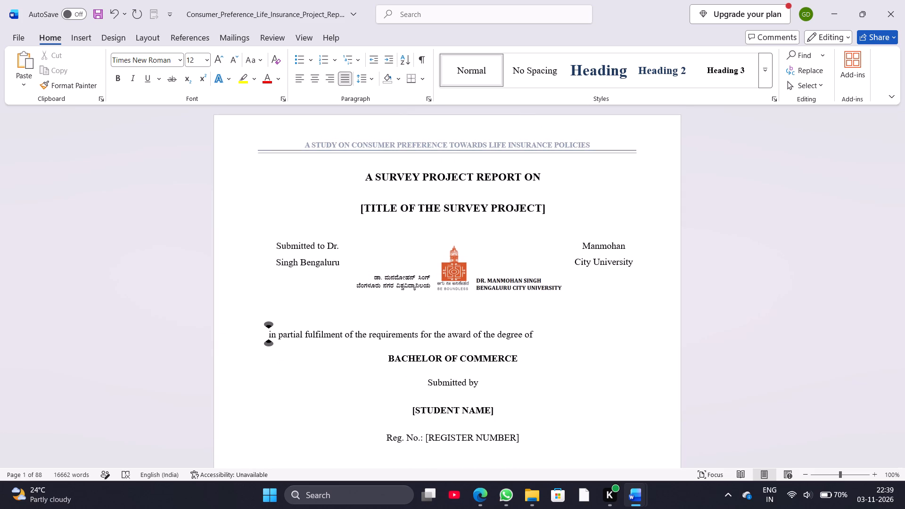
pyautogui.press('BackSpace')
# Remove the blank space between the college emblem and the SESHADRIPURAM FIRST GRADE COLLEGE heading on the title page.
pyautogui.scroll(-1, 314, 365)
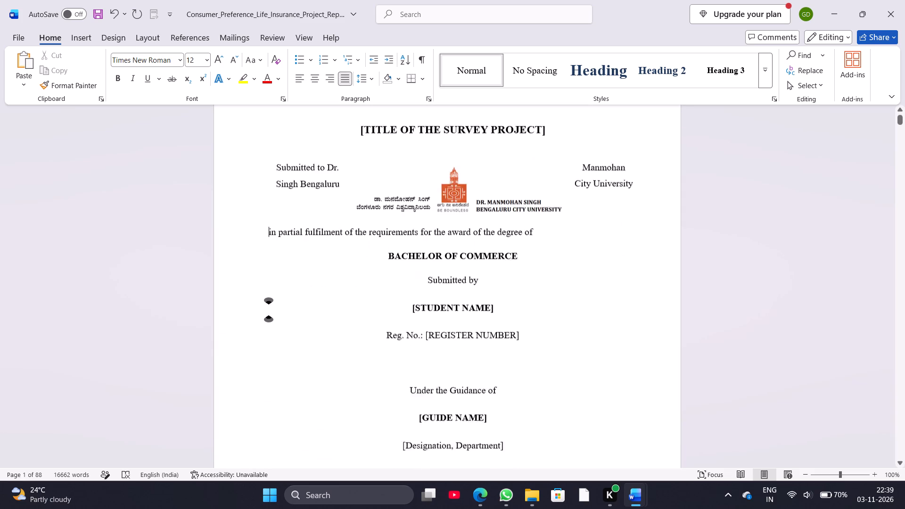
pyautogui.scroll(-6, 314, 365)
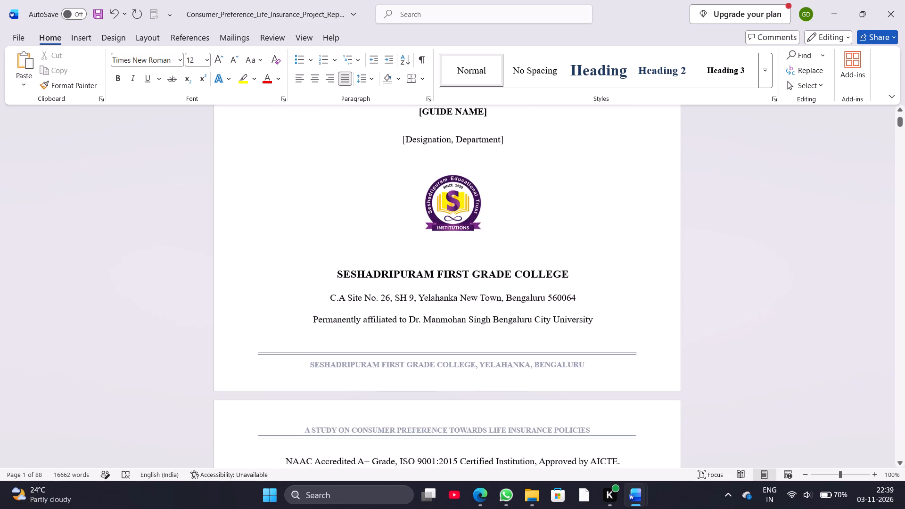
pyautogui.scroll(-1, 314, 365)
pyautogui.click(331, 294)
pyautogui.press('BackSpace')
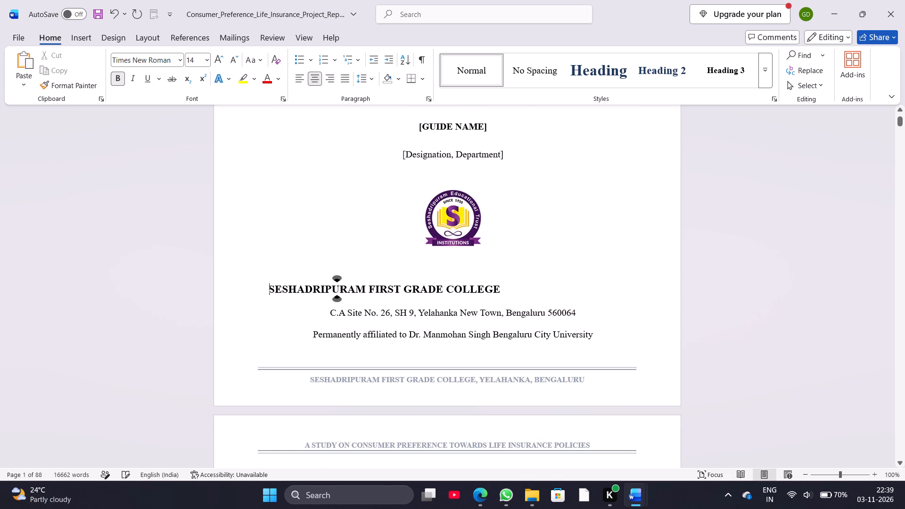
pyautogui.press('BackSpace')
pyautogui.press('BackSpace')
# Centre the SESHADRIPURAM FIRST GRADE COLLEGE heading and the "in partial fulfilment of the requirements" line on the title page.
pyautogui.scroll(1, 331, 294)
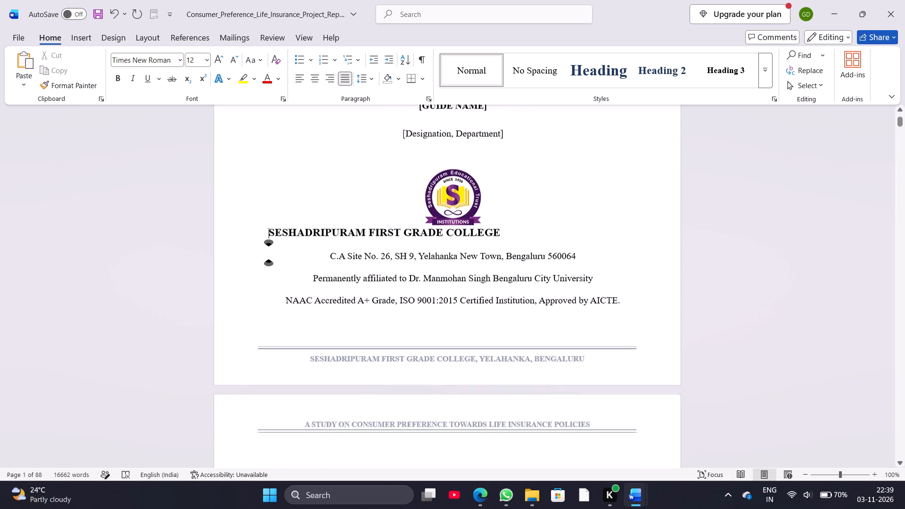
pyautogui.scroll(1, 331, 294)
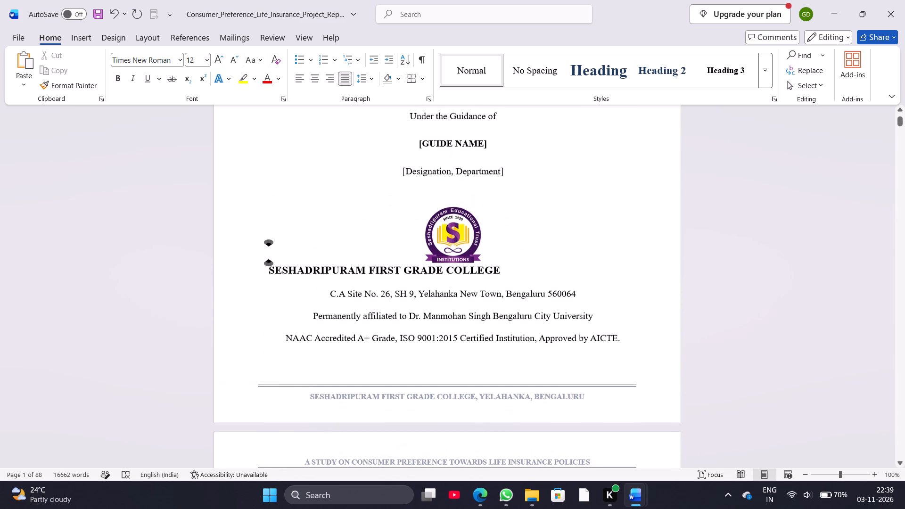
pyautogui.click(314, 80)
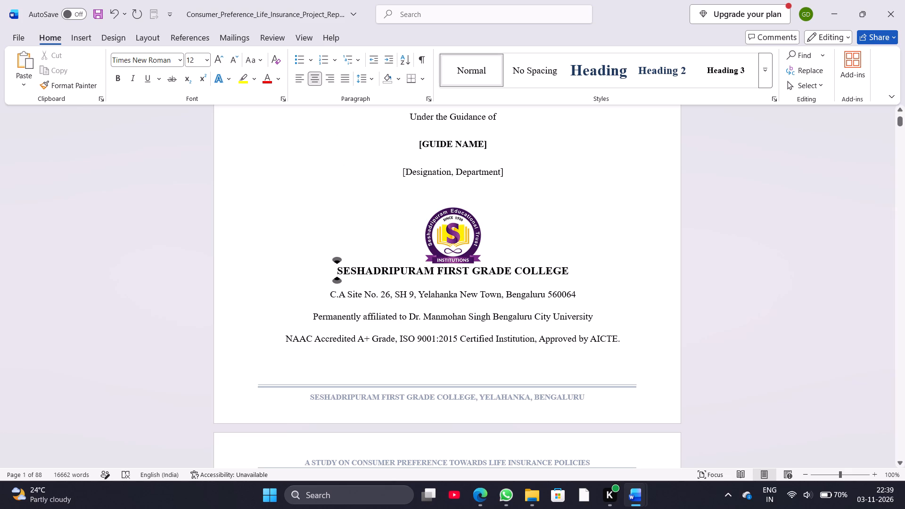
pyautogui.scroll(4, 363, 248)
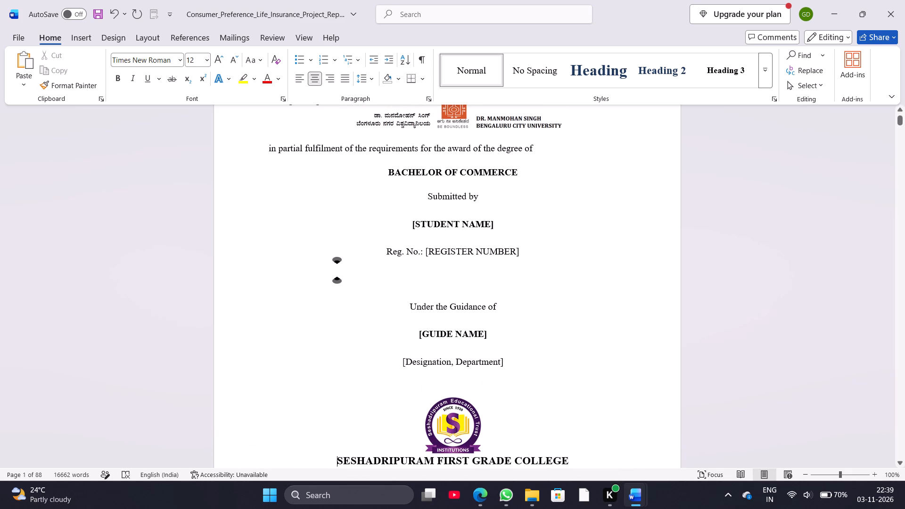
pyautogui.click(266, 147)
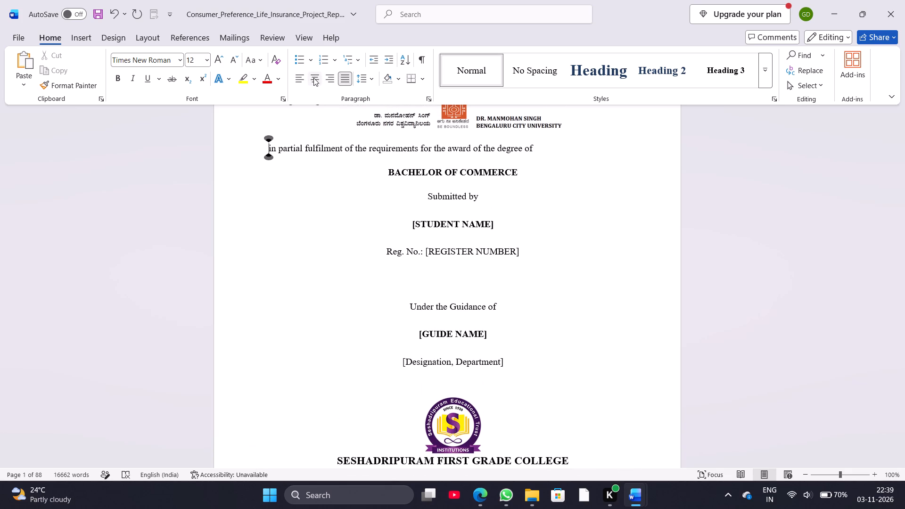
pyautogui.click(319, 79)
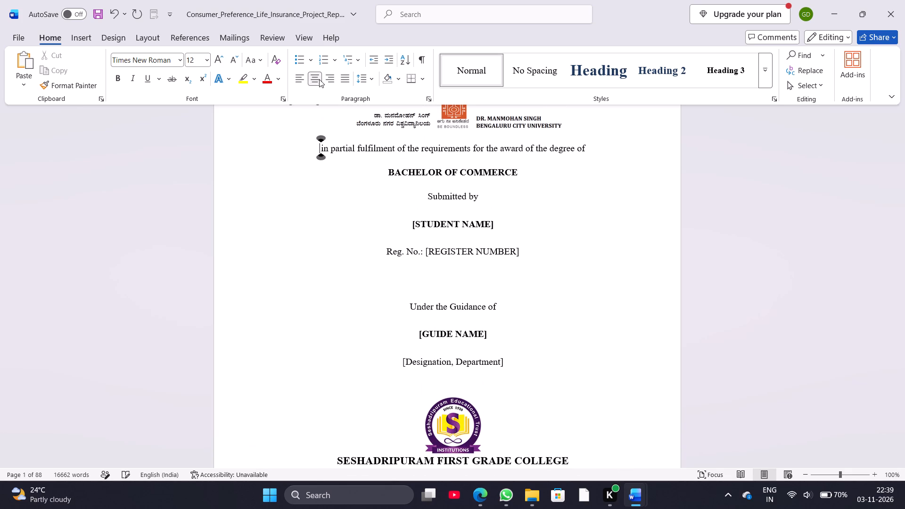
# Delete the evaluation content from the EVALUATION OF SURVEY PROJECT REPORT heading through the Evaluation Summary marks table with the examiner row.
pyautogui.scroll(1, 334, 122)
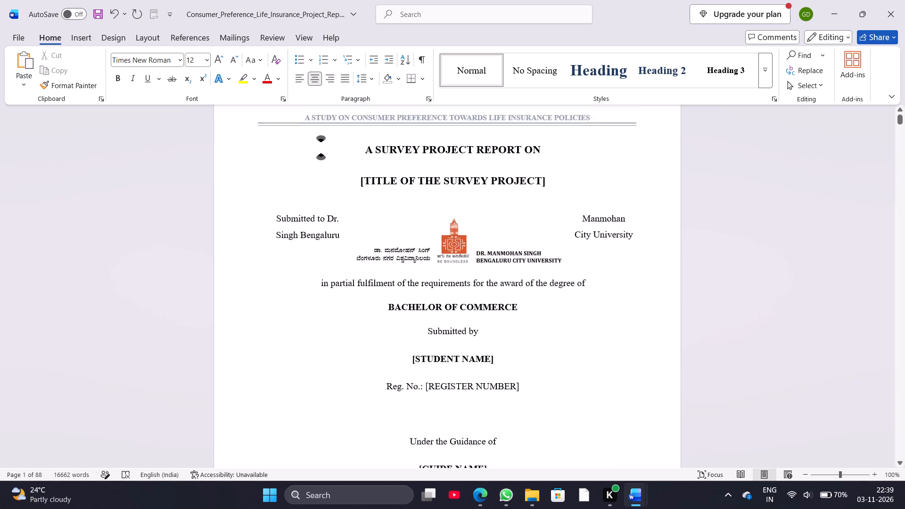
pyautogui.scroll(1, 334, 122)
pyautogui.scroll(-3, 365, 236)
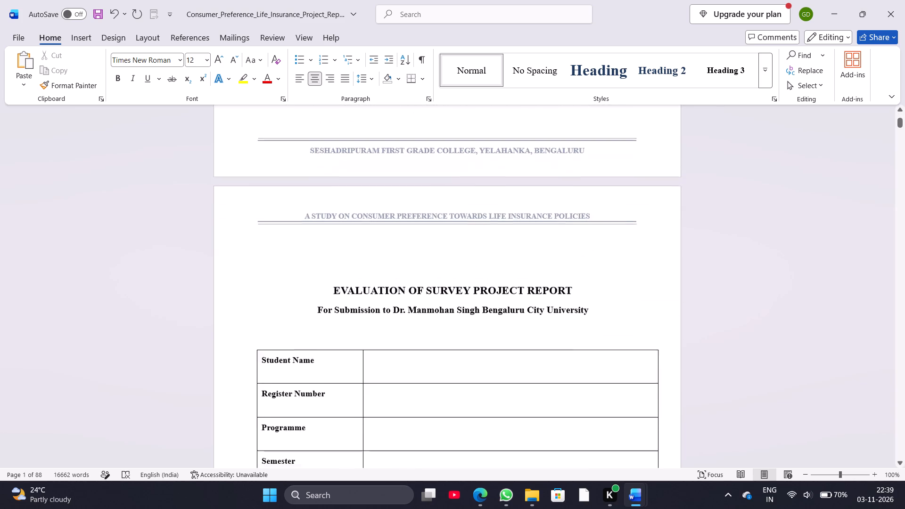
pyautogui.scroll(-2, 365, 236)
pyautogui.moveTo(327, 206); pyautogui.dragTo(339, 216)
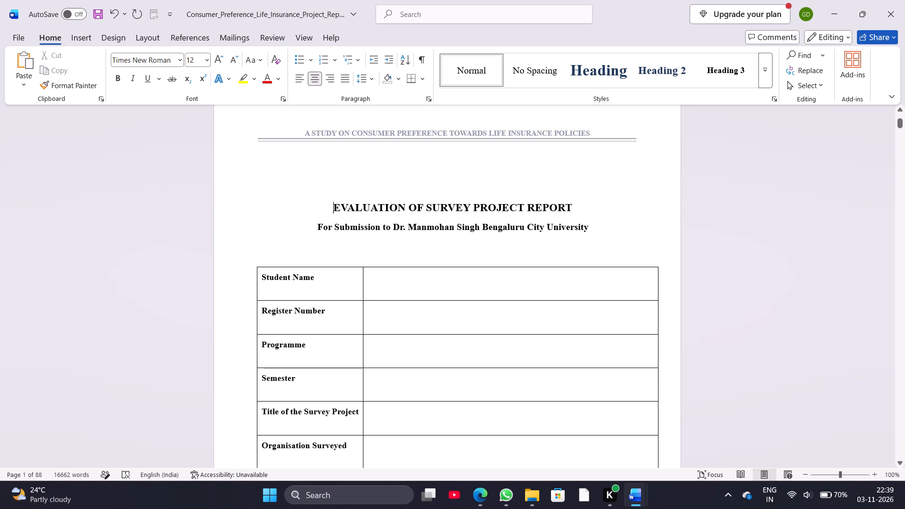
pyautogui.moveTo(339, 216); pyautogui.dragTo(500, 466)
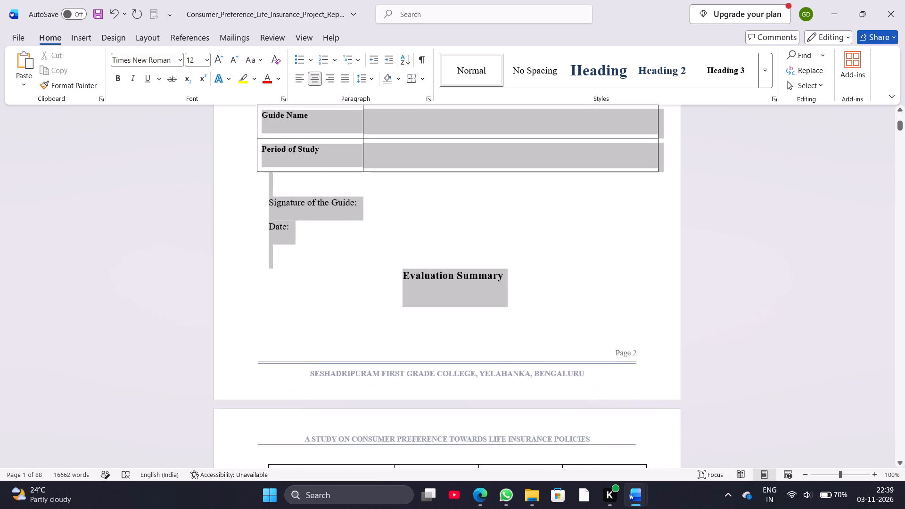
pyautogui.moveTo(500, 466); pyautogui.dragTo(487, 418)
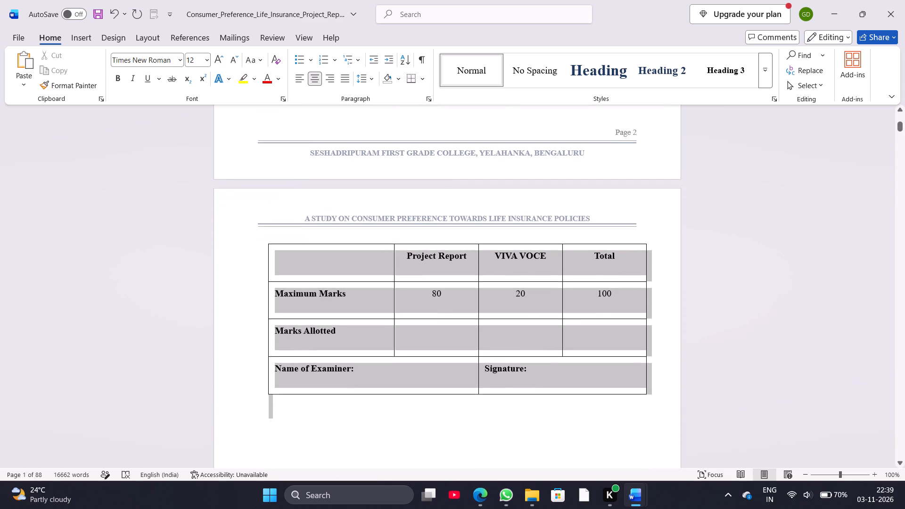
pyautogui.moveTo(487, 418); pyautogui.dragTo(487, 418)
pyautogui.press('Delete')
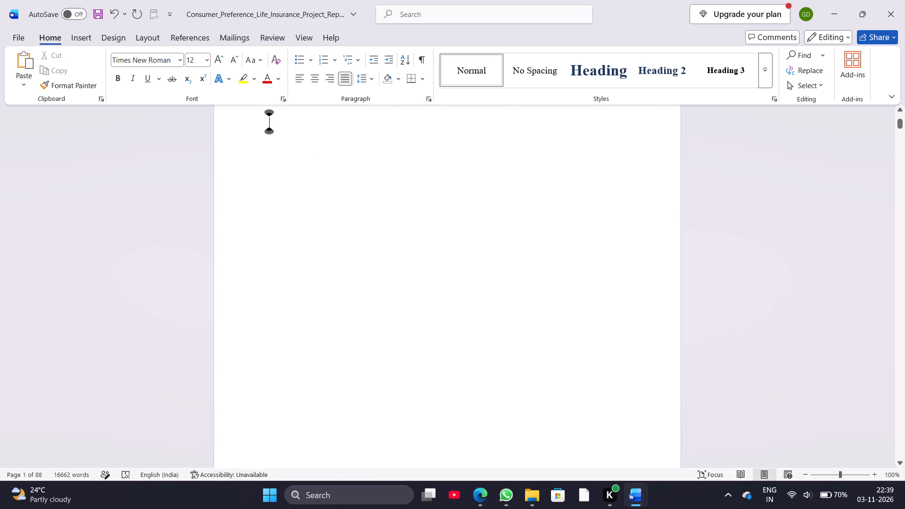
# Copy the university logo from the Evaluation Summary page of the Research Project Guidelines document onto the report's emptied second page.
pyautogui.scroll(7, 487, 418)
pyautogui.scroll(-2, 487, 418)
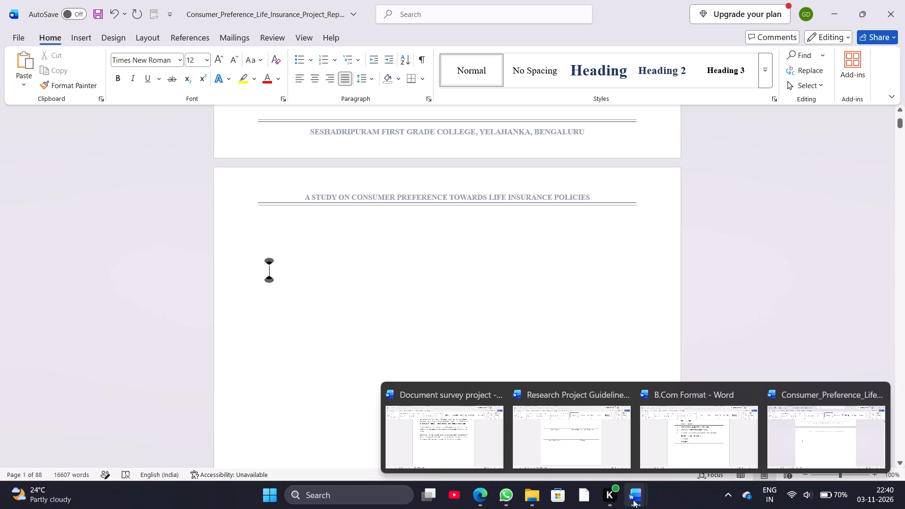
pyautogui.click(577, 429)
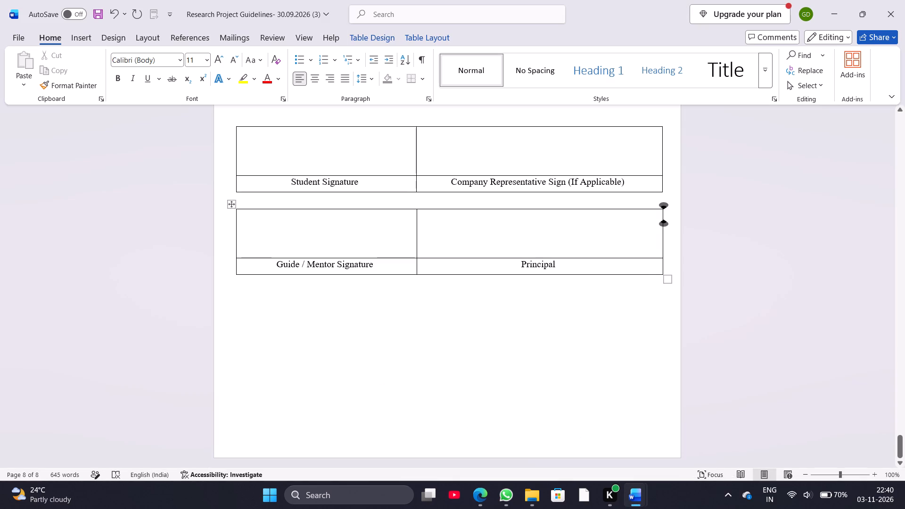
pyautogui.scroll(10, 446, 298)
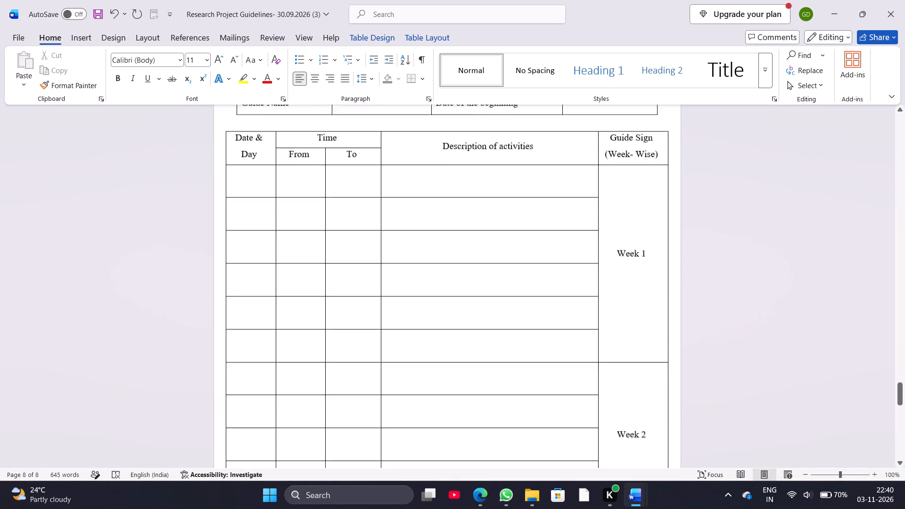
pyautogui.scroll(8, 446, 298)
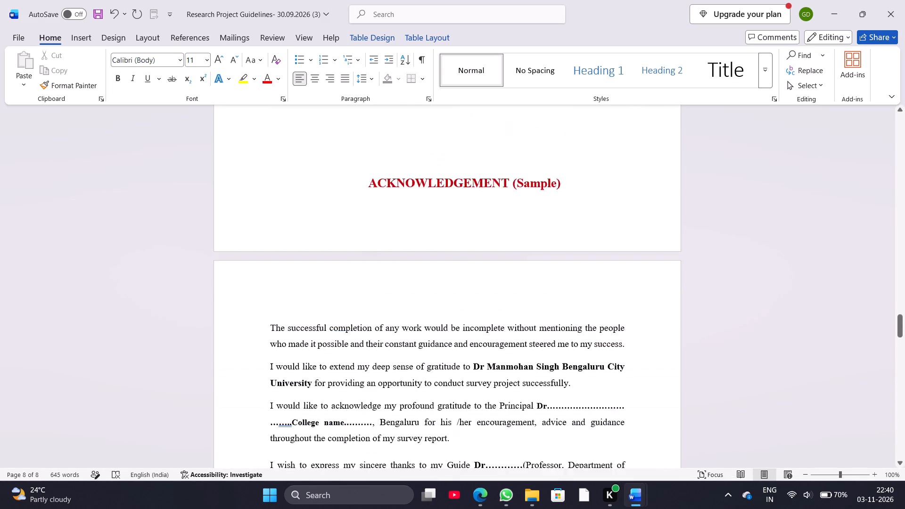
pyautogui.scroll(8, 446, 298)
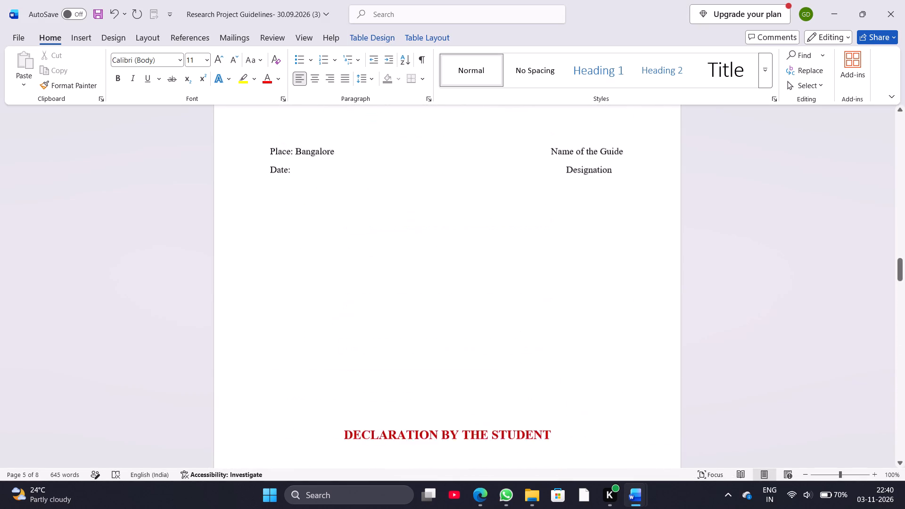
pyautogui.scroll(20, 446, 298)
pyautogui.scroll(10, 446, 298)
pyautogui.scroll(-4, 446, 298)
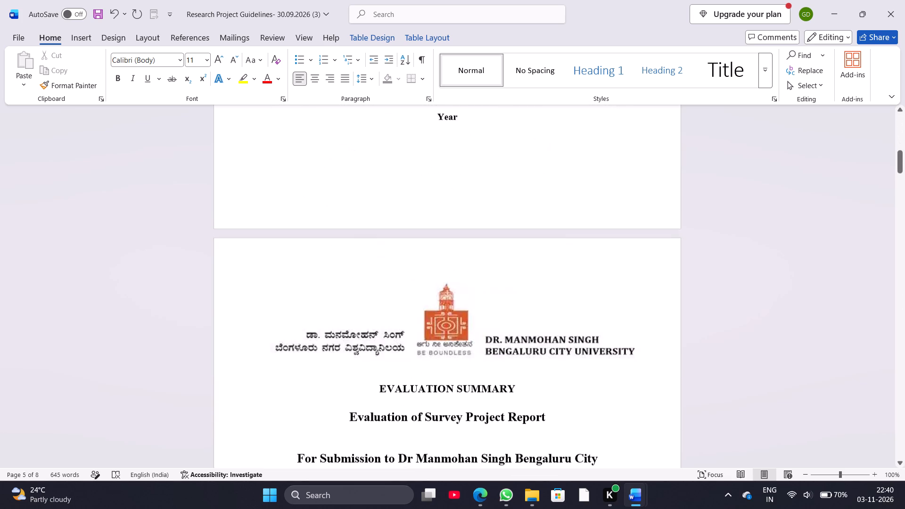
pyautogui.click(439, 306)
pyautogui.hotkey('ctrl', 'c')
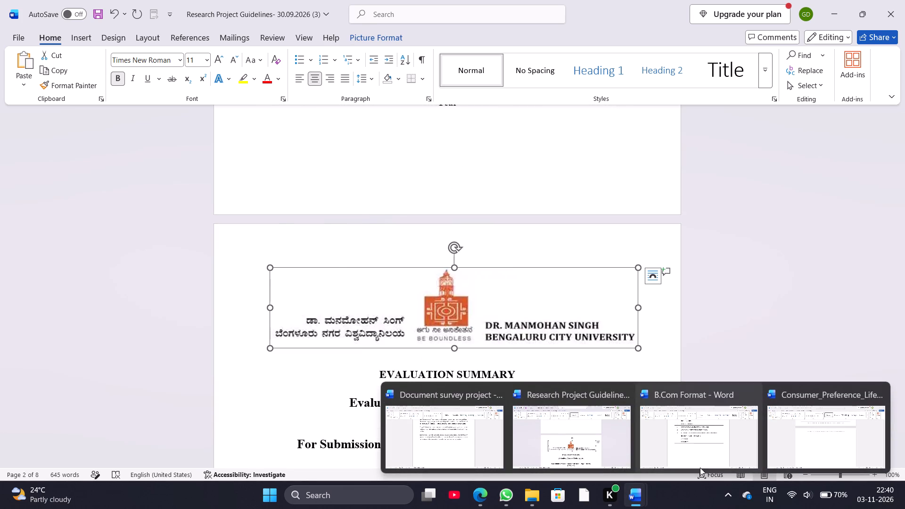
pyautogui.click(814, 432)
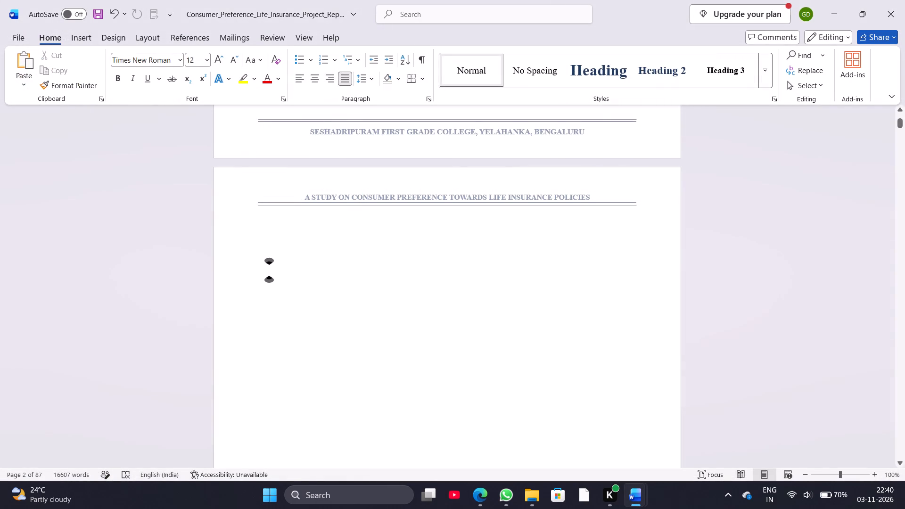
pyautogui.hotkey('ctrl', 'v')
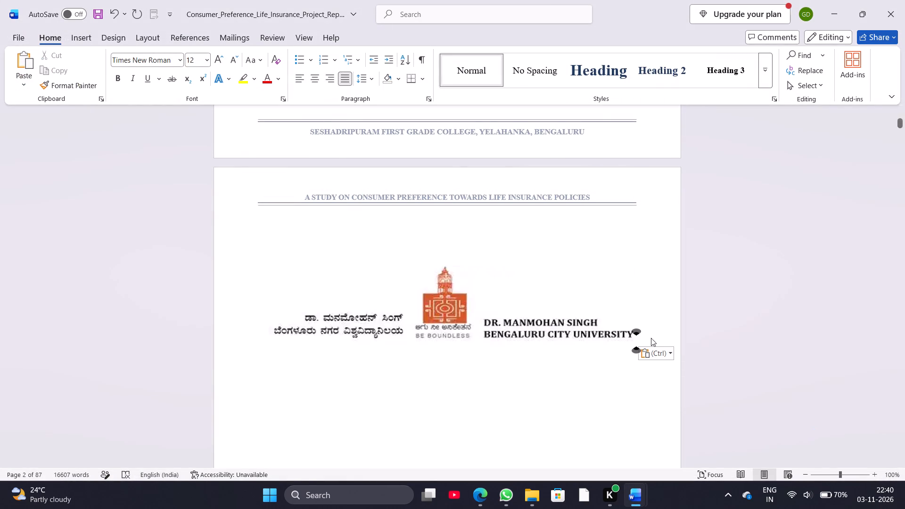
# Shrink the pasted university logo proportionally to about four-fifths of its size.
pyautogui.click(551, 301)
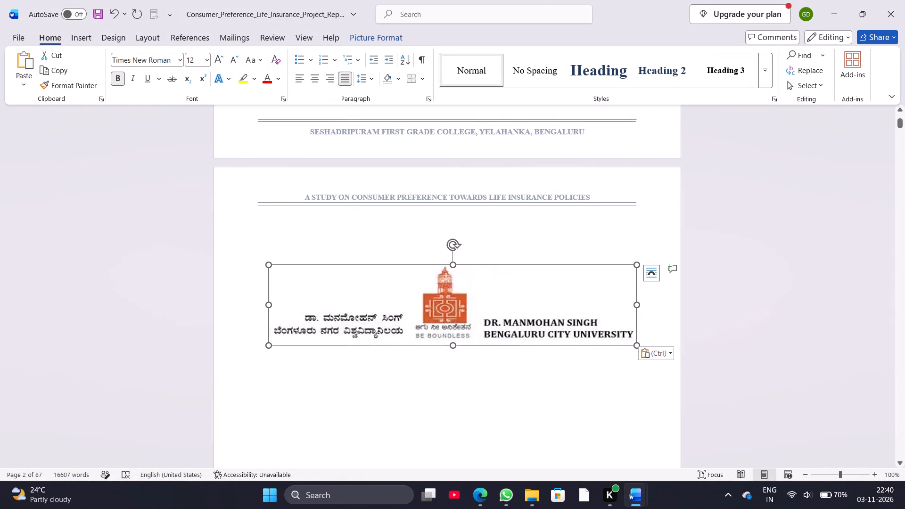
pyautogui.moveTo(638, 350); pyautogui.dragTo(624, 337)
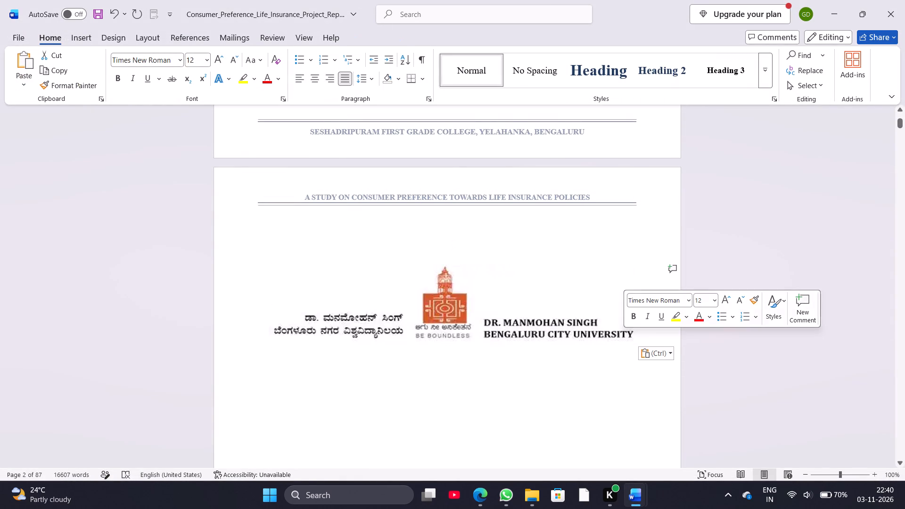
pyautogui.click(631, 341)
pyautogui.moveTo(637, 346); pyautogui.dragTo(568, 299)
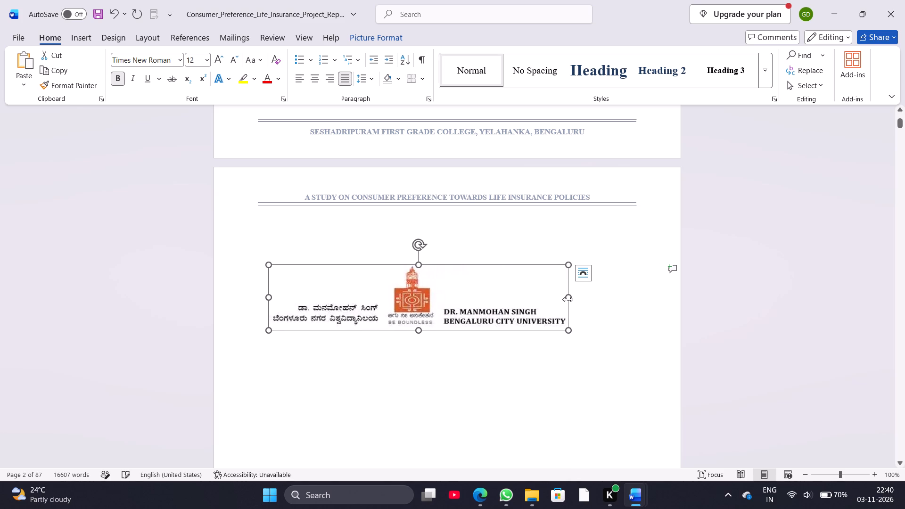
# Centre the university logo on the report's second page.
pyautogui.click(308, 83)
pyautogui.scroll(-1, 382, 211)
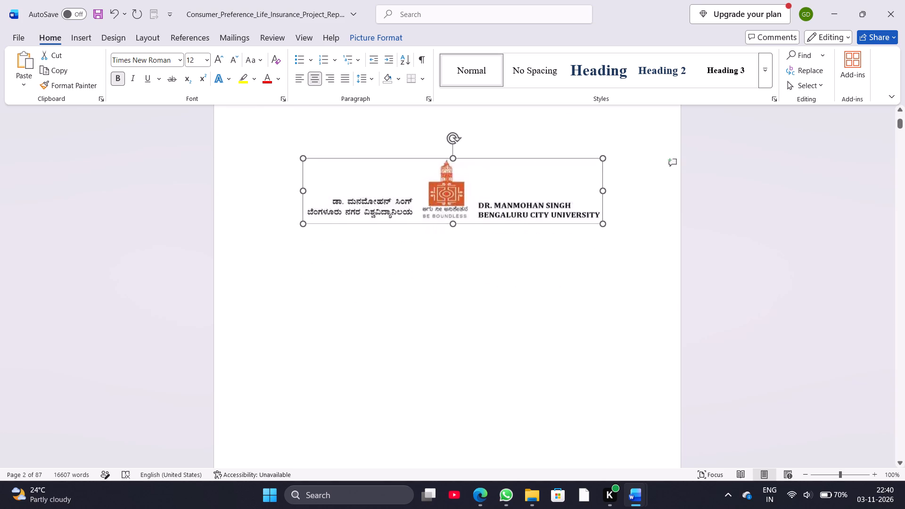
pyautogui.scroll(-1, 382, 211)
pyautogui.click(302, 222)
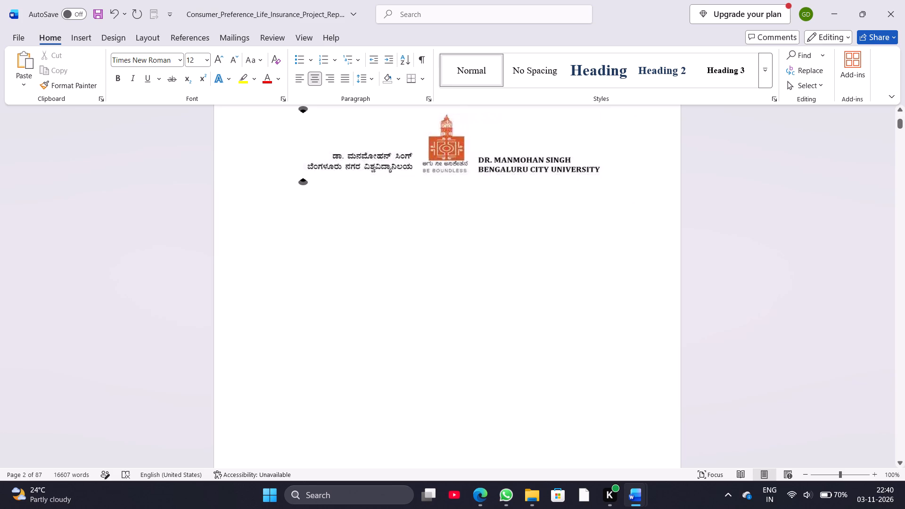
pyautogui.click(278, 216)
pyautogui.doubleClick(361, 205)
# Remove the empty lines above the university logo on the report's second page and centre the logo again.
pyautogui.scroll(1, 363, 173)
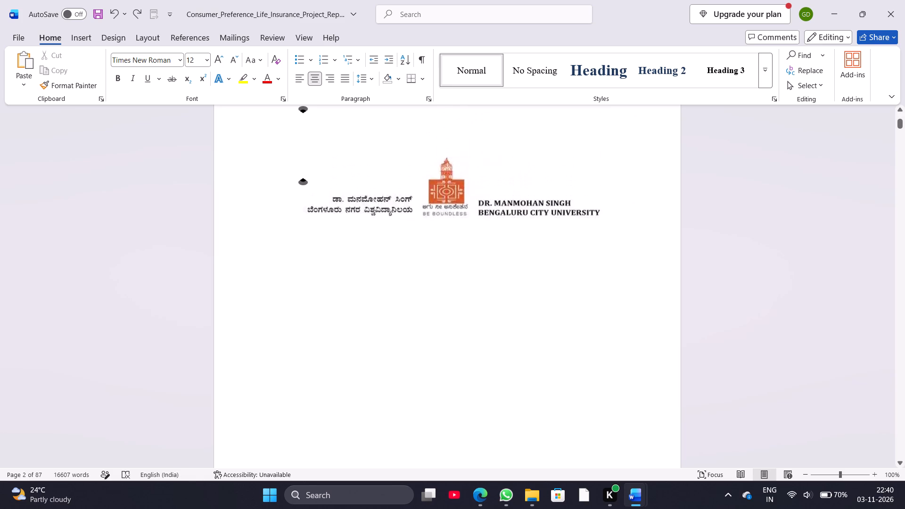
pyautogui.scroll(1, 363, 173)
pyautogui.press('BackSpace')
pyautogui.press('BackSpace')
pyautogui.press('BackSpace')
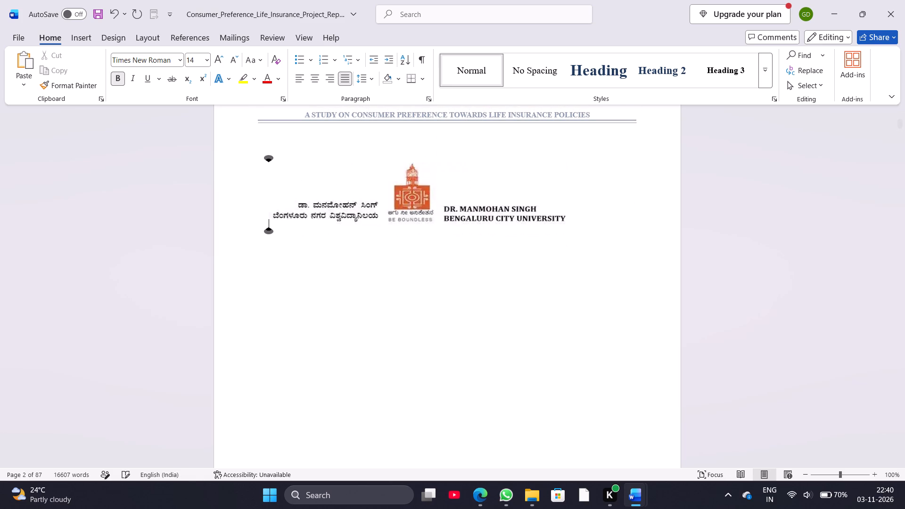
pyautogui.press('BackSpace')
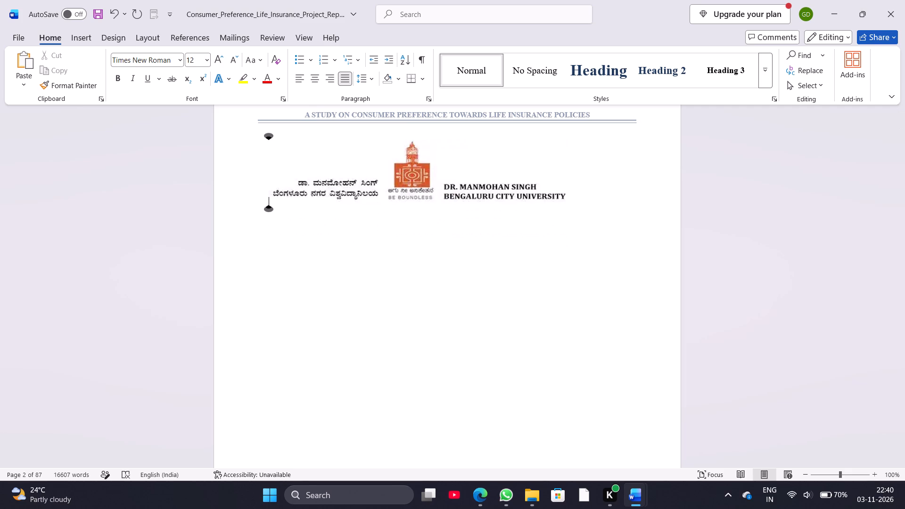
pyautogui.click(315, 77)
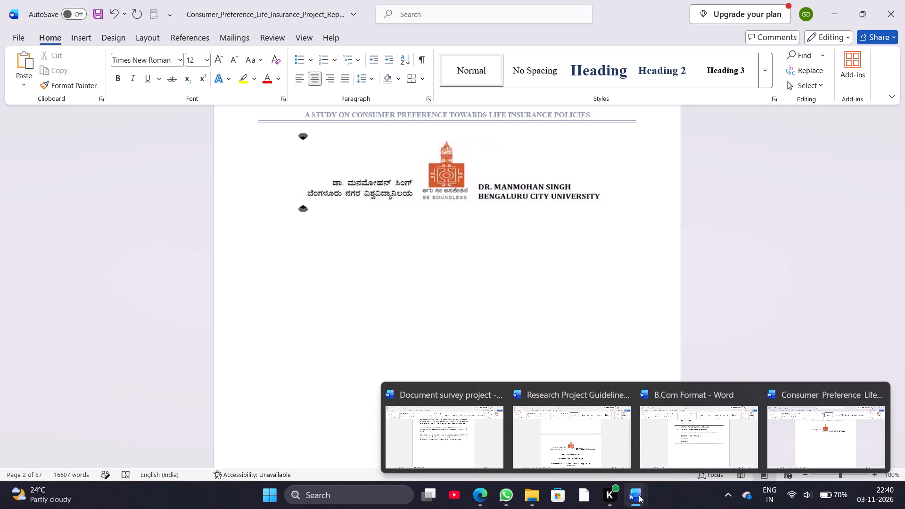
# Copy the Research Project Guidelines content from the EVALUATION SUMMARY heading through the marks table with the Name of Examiner and Sign row.
pyautogui.click(542, 463)
pyautogui.scroll(-1, 491, 356)
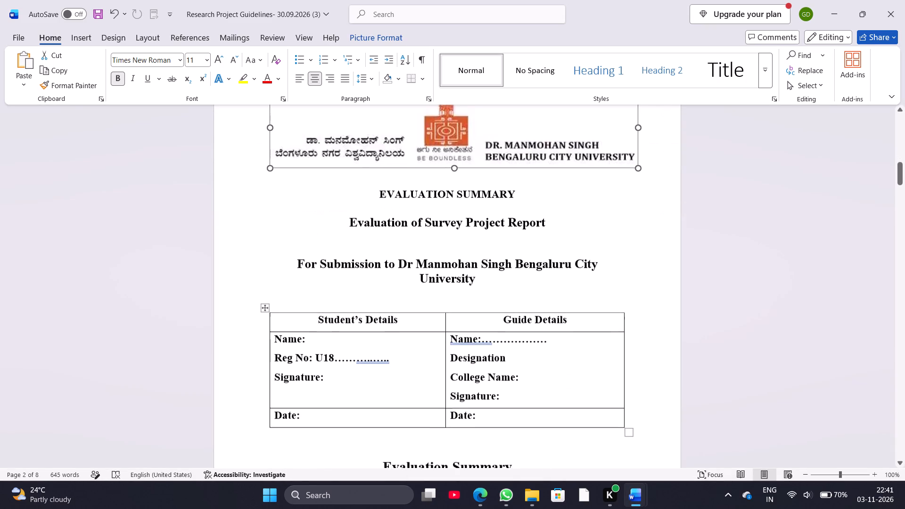
pyautogui.click(380, 187)
pyautogui.moveTo(380, 187); pyautogui.dragTo(553, 481)
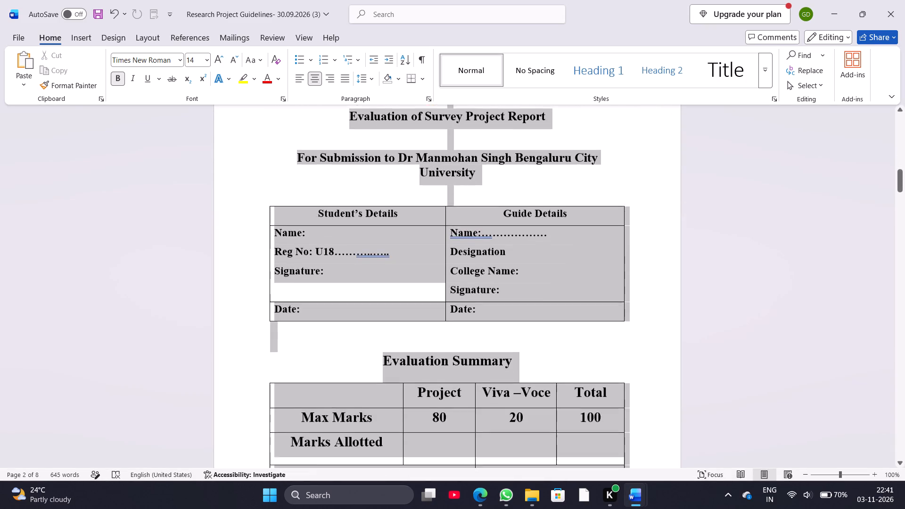
pyautogui.moveTo(553, 481); pyautogui.dragTo(545, 423)
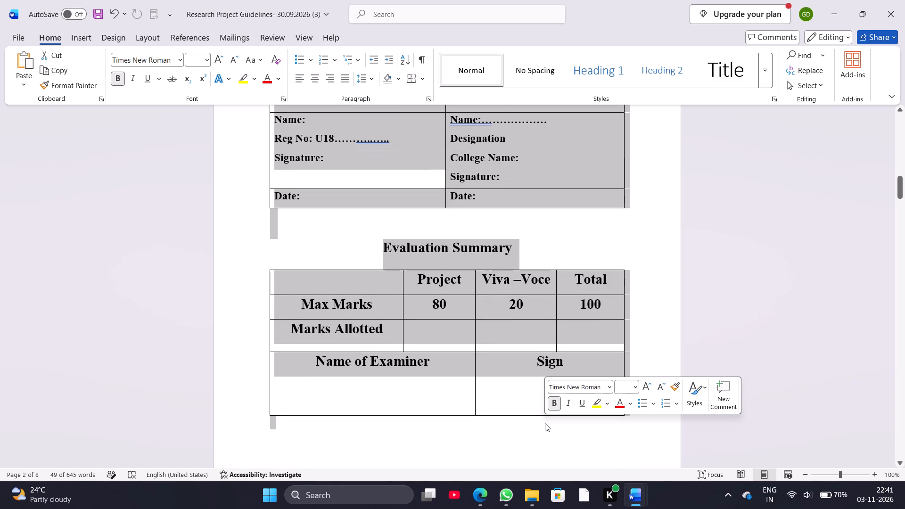
pyautogui.hotkey('ctrl', 'c')
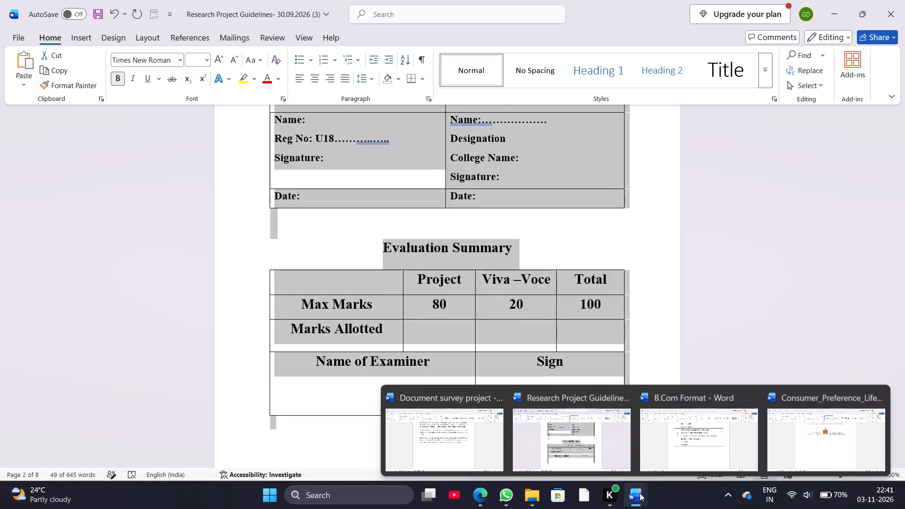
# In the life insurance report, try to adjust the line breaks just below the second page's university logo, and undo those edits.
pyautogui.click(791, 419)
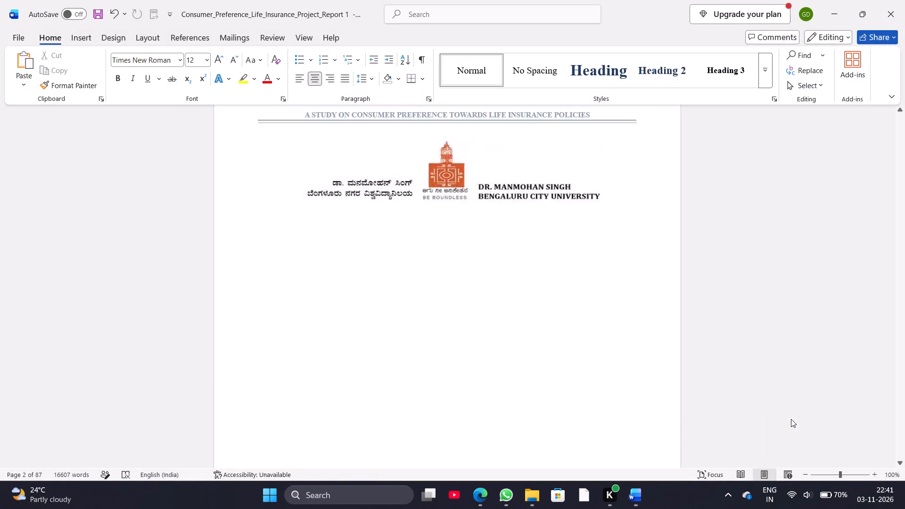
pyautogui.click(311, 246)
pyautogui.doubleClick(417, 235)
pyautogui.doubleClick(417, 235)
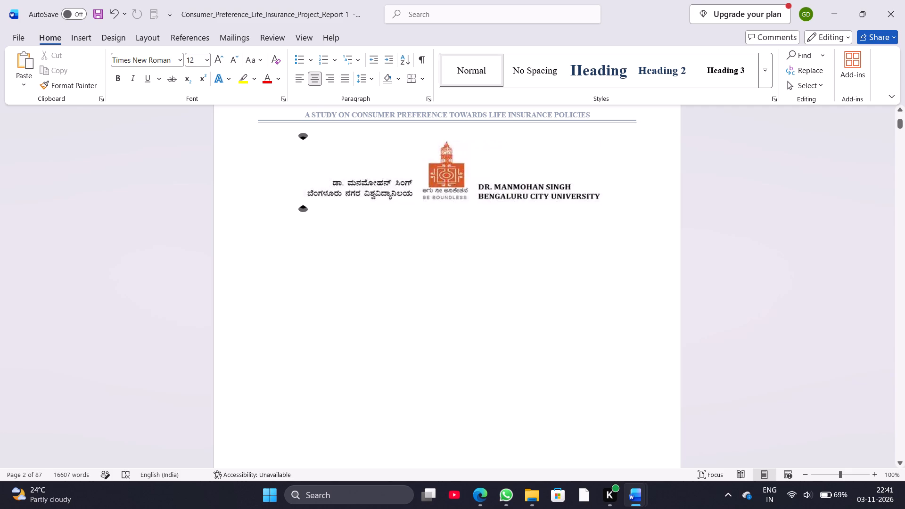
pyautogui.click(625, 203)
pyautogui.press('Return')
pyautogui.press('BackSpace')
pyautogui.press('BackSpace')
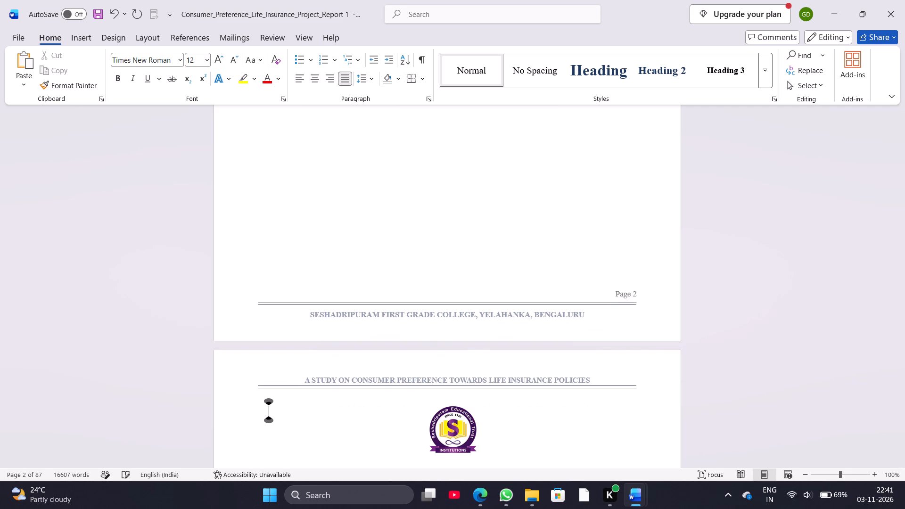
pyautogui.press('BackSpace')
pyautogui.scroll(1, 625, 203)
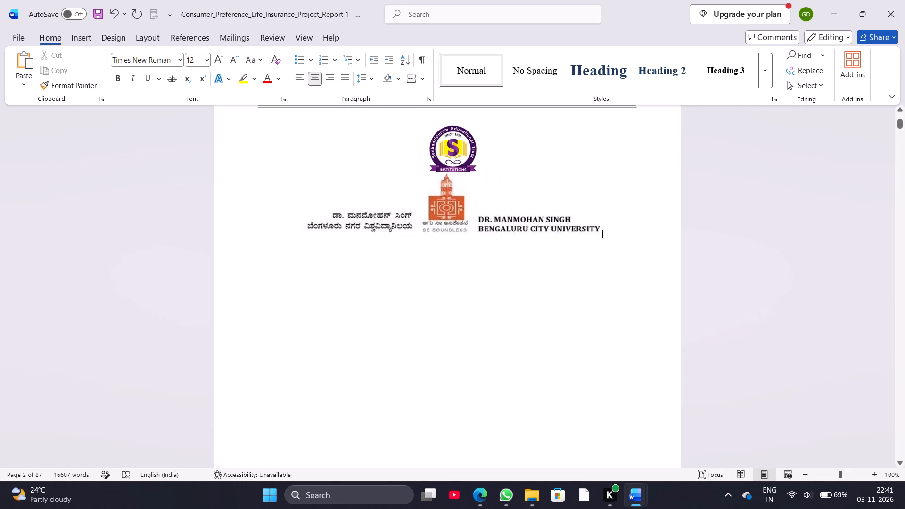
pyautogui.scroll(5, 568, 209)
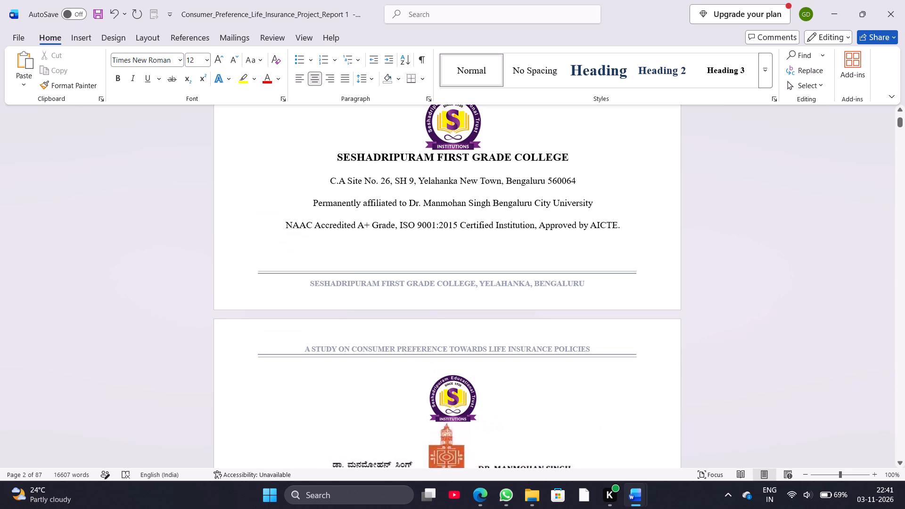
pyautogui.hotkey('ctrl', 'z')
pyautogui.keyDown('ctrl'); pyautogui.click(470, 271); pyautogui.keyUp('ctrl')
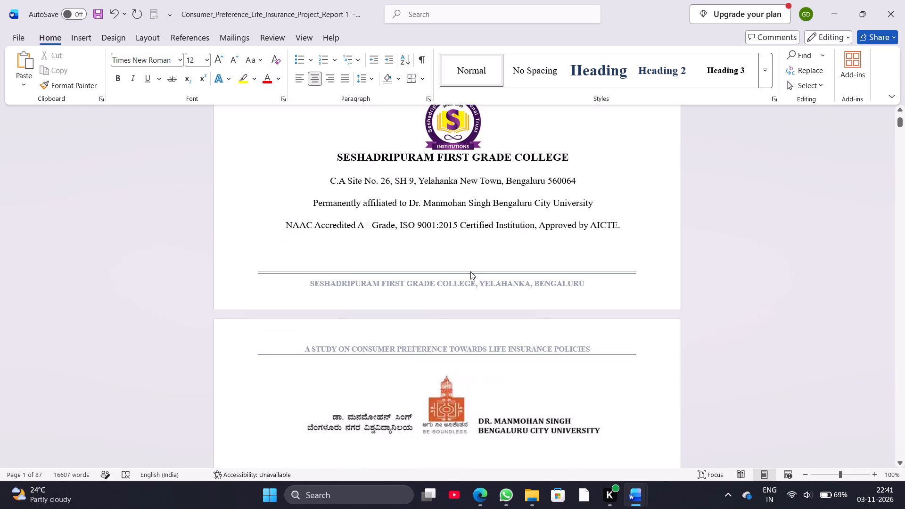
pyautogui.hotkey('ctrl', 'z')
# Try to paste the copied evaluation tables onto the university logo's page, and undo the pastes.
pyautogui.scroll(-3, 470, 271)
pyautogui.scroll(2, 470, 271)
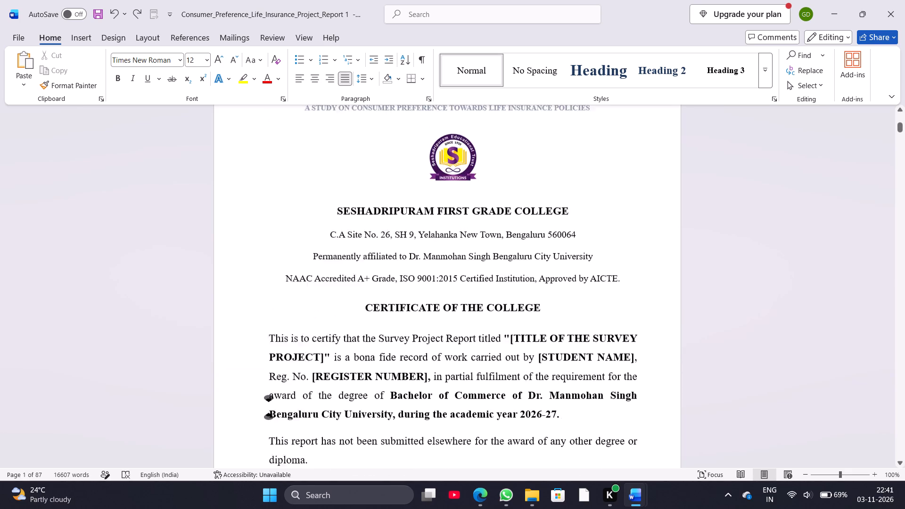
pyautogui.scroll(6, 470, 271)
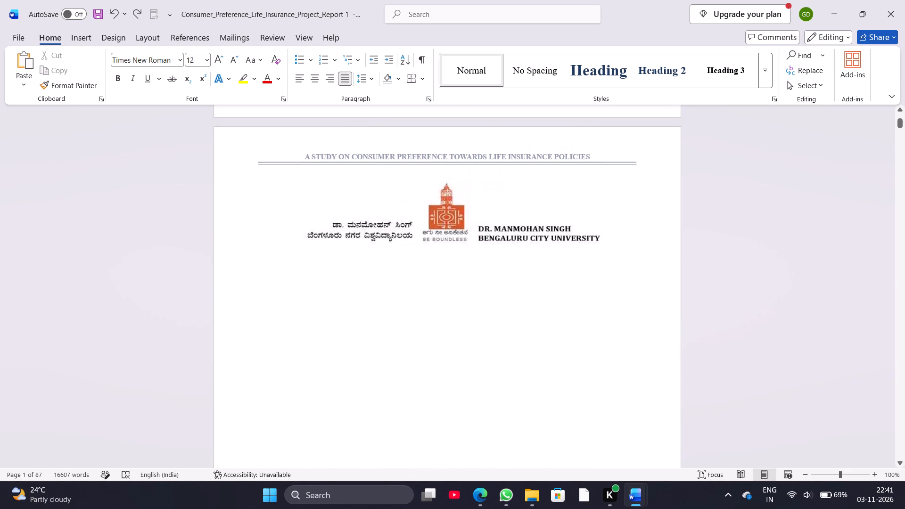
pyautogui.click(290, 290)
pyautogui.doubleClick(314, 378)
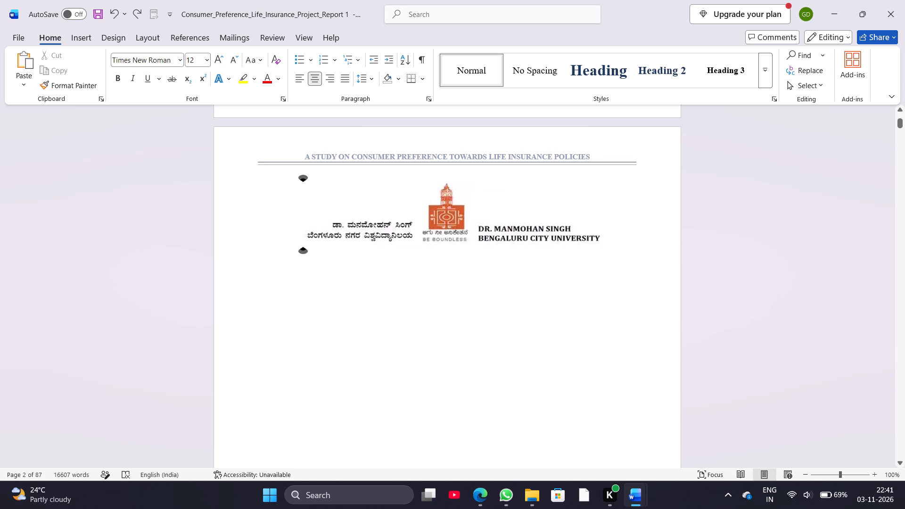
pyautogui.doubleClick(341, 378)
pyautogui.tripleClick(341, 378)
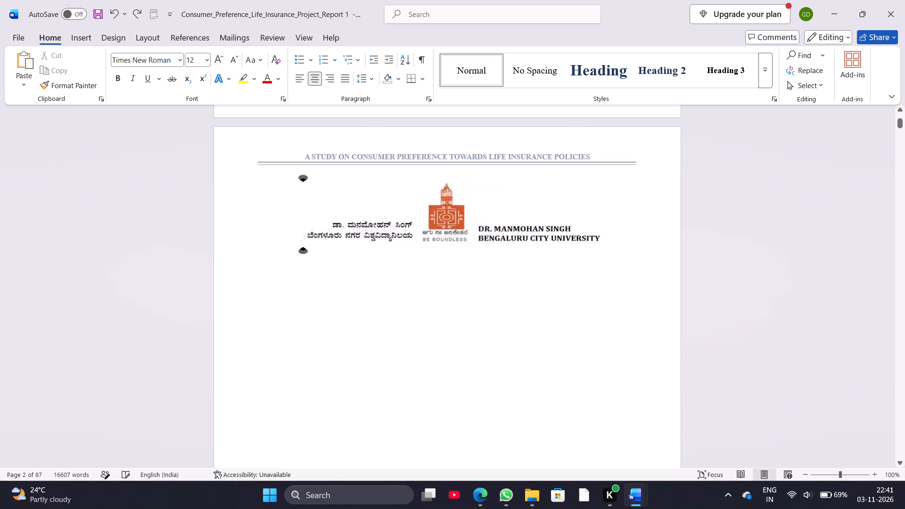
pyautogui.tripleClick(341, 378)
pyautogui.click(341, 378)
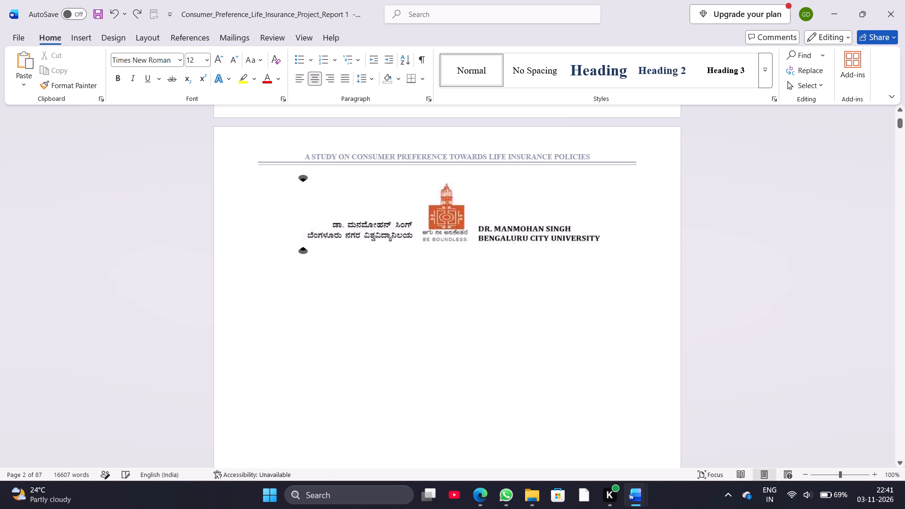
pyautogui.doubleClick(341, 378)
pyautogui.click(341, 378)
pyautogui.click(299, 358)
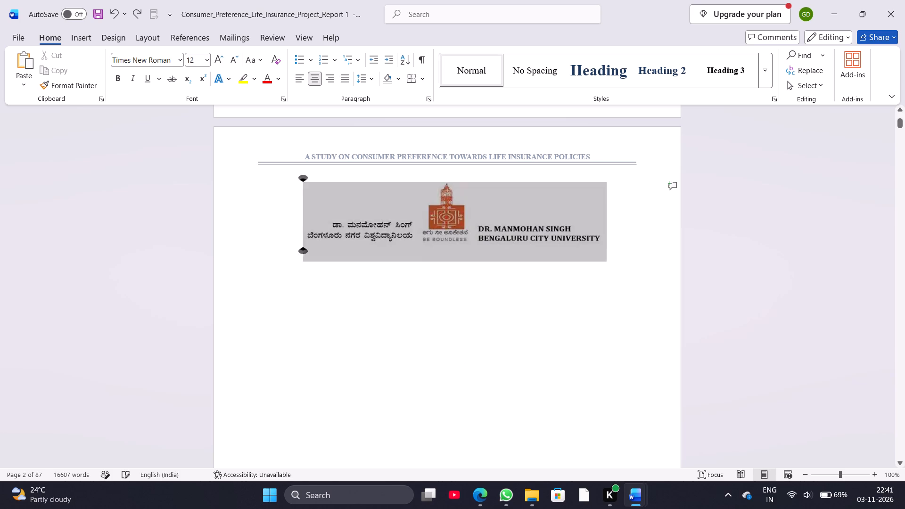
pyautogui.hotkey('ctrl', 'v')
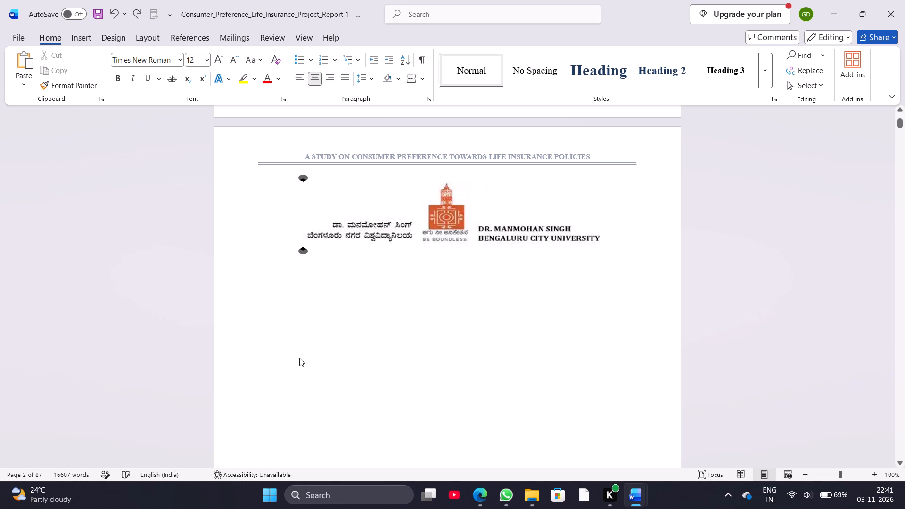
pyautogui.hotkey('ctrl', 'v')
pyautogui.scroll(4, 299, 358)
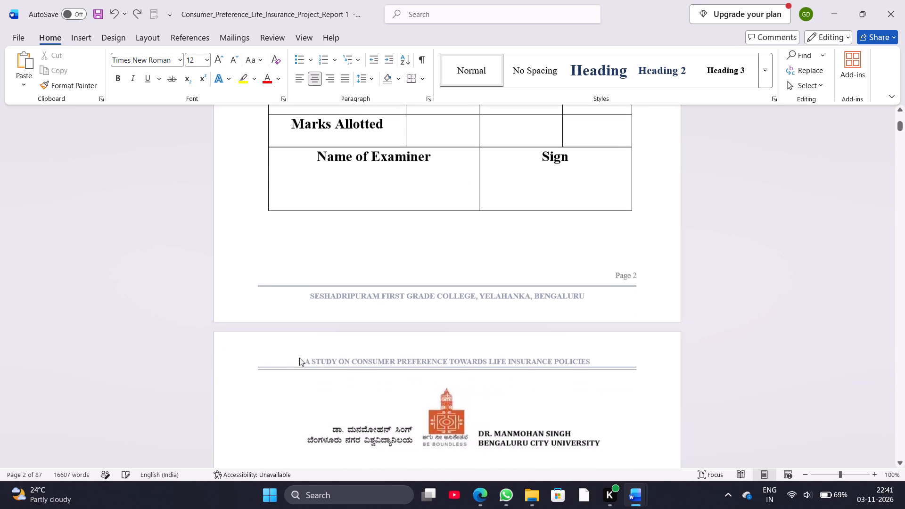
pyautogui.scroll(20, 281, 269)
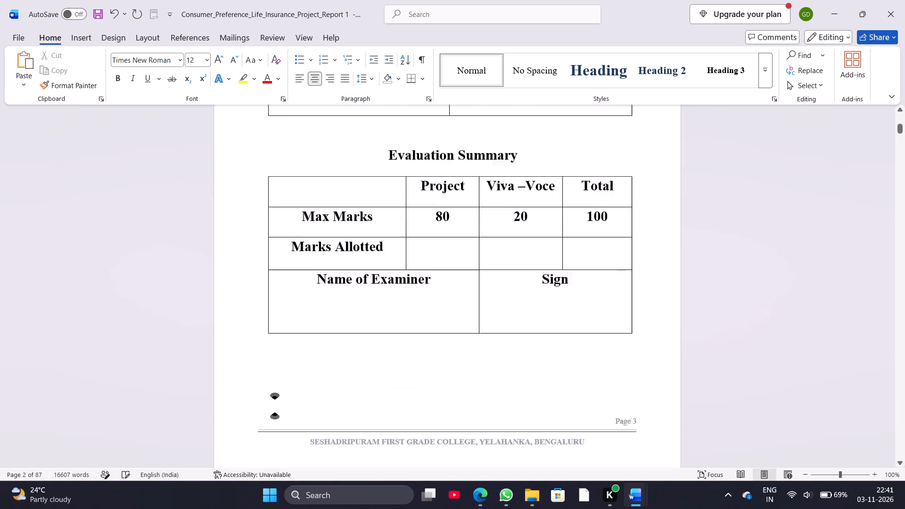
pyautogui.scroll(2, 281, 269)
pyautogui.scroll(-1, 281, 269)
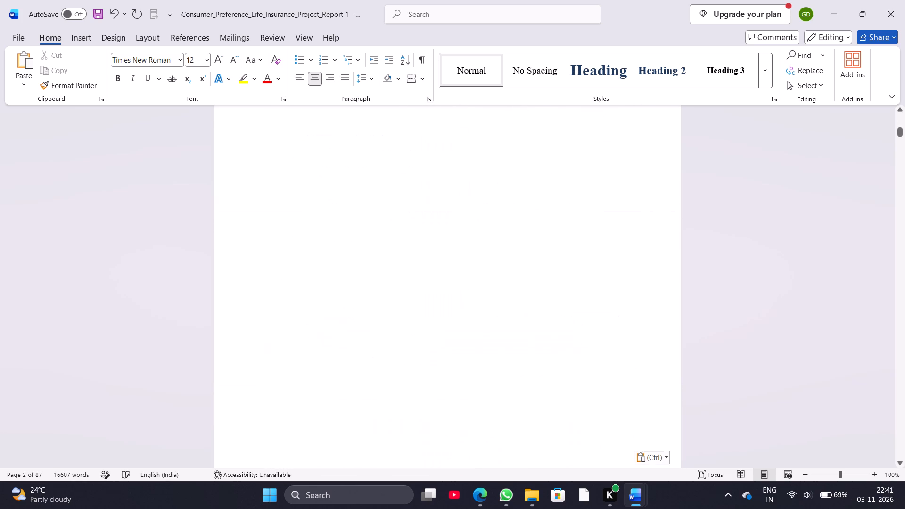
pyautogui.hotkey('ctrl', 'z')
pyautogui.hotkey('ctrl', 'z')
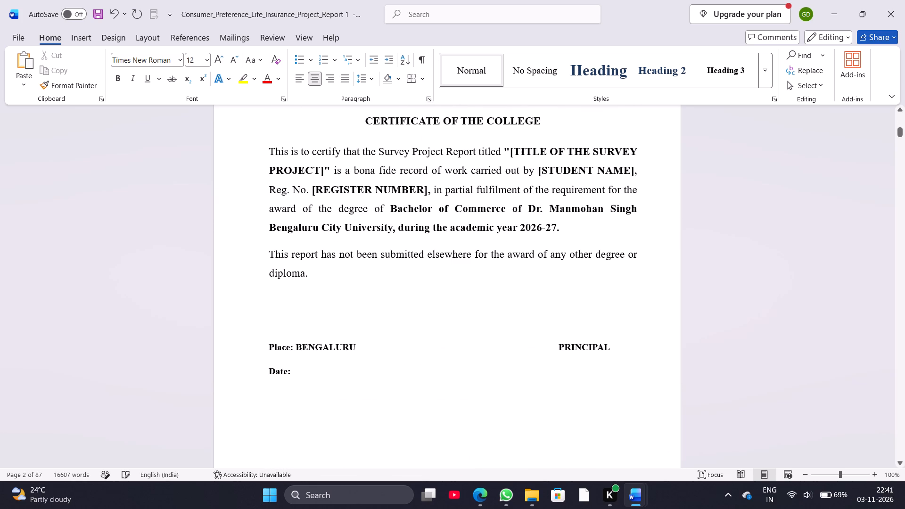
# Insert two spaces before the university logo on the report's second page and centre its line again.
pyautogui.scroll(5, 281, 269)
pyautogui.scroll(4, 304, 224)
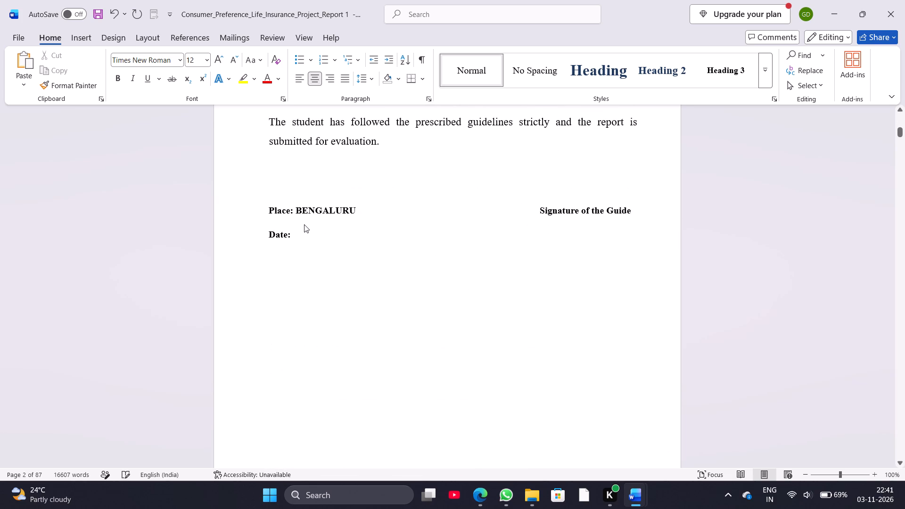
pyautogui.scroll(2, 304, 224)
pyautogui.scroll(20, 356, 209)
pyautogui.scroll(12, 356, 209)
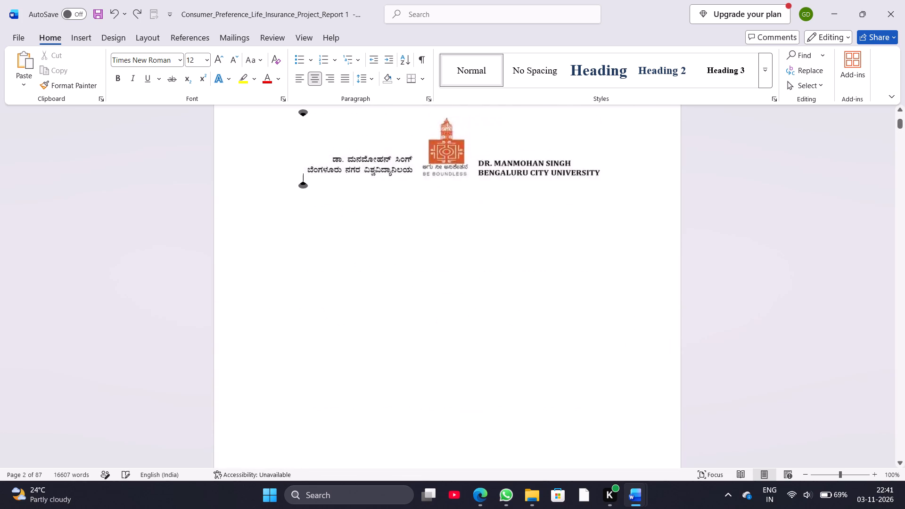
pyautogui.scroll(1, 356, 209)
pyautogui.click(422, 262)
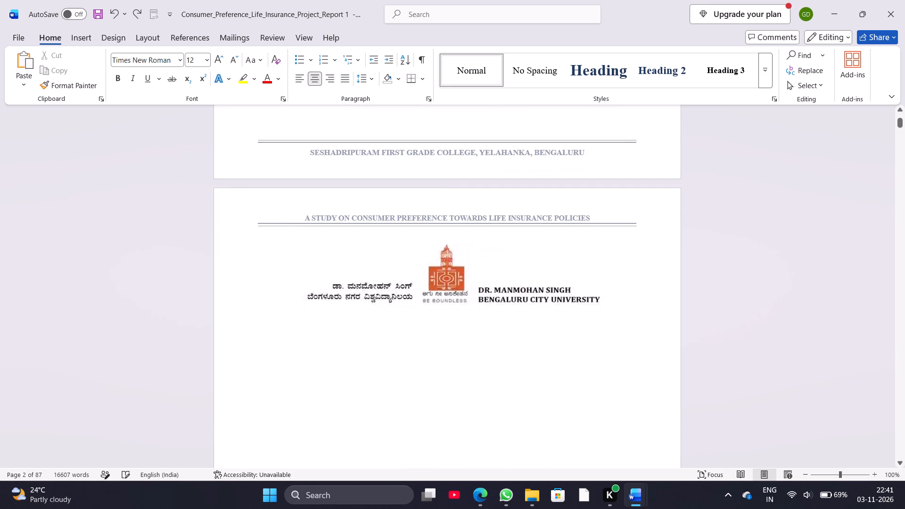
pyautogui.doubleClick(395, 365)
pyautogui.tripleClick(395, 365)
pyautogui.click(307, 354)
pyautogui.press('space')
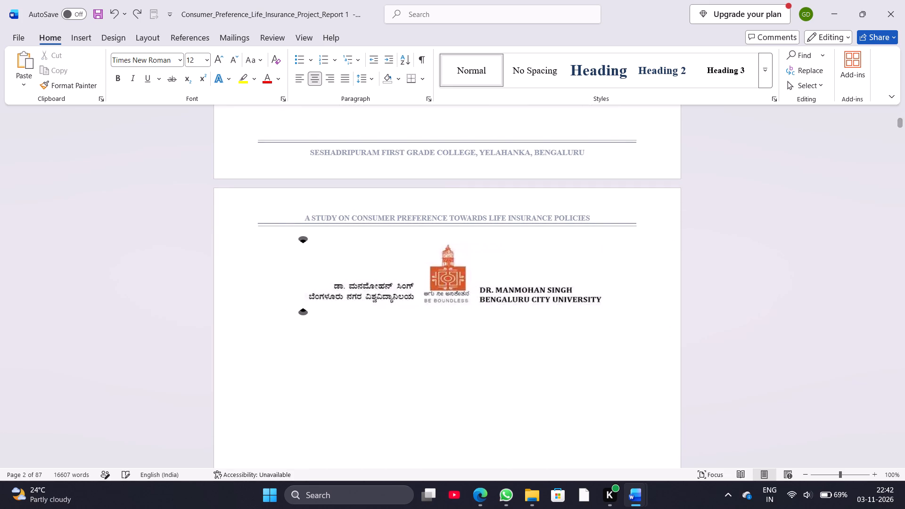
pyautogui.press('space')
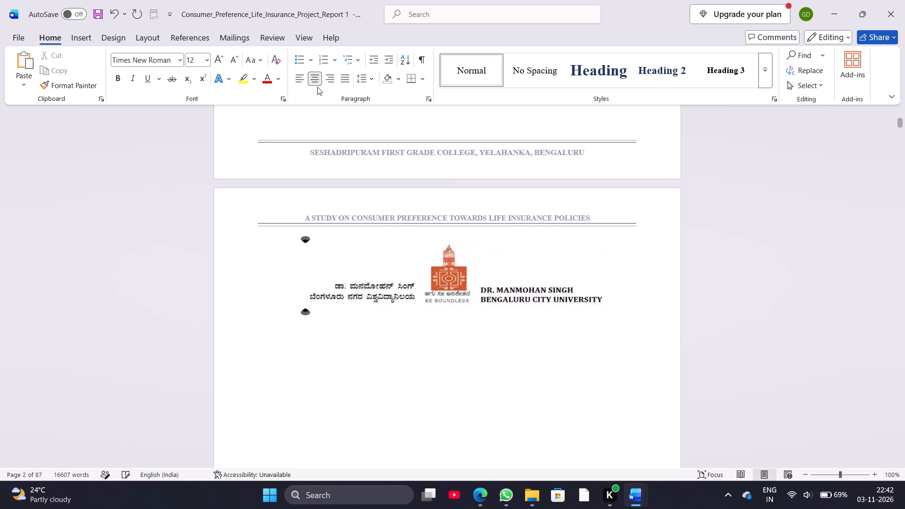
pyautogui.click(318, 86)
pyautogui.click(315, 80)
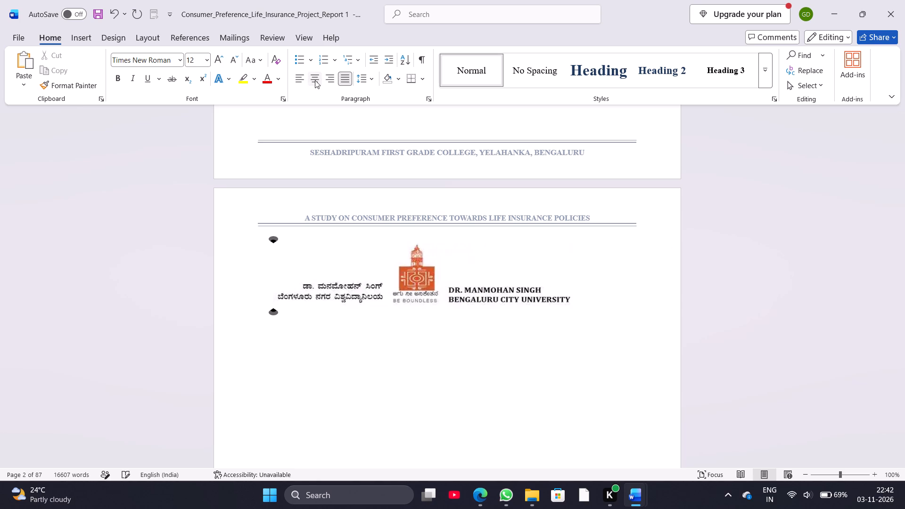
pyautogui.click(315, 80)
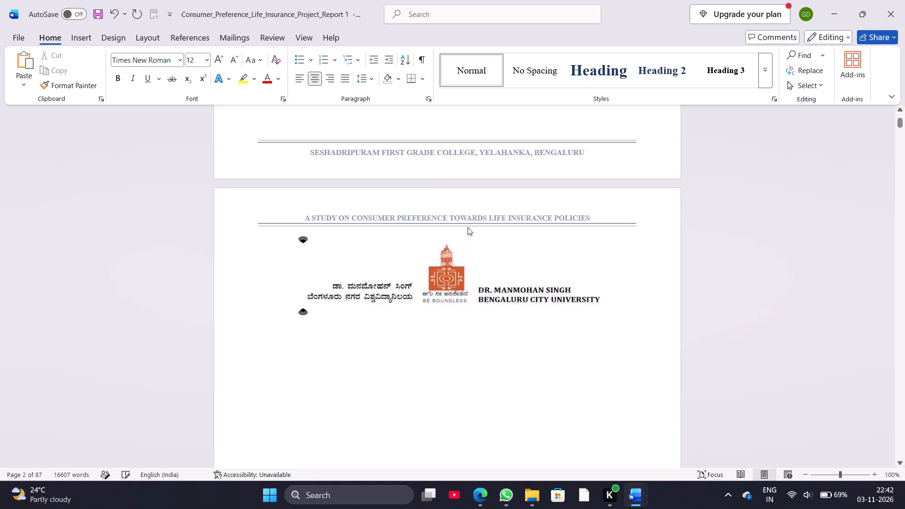
# Delete the university logo from the report's second page, leaving the page empty for the evaluation content.
pyautogui.click(456, 241)
pyautogui.click(441, 282)
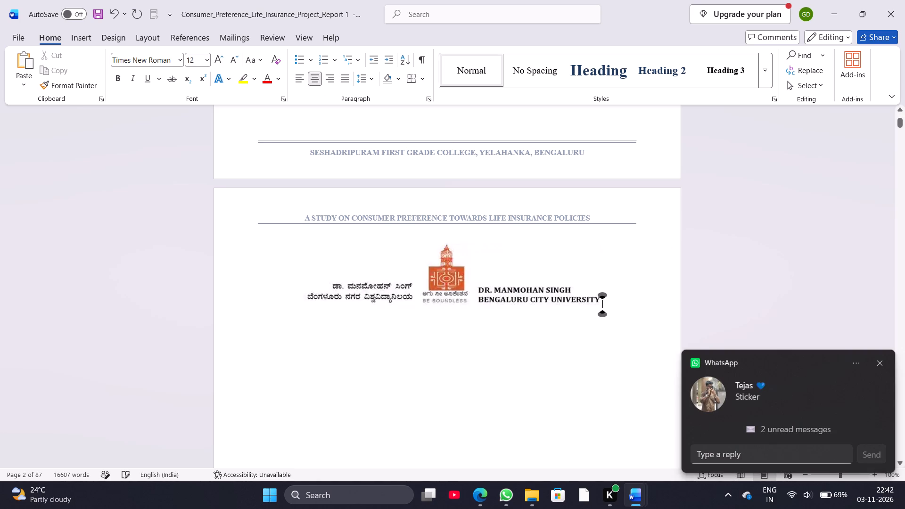
pyautogui.doubleClick(353, 363)
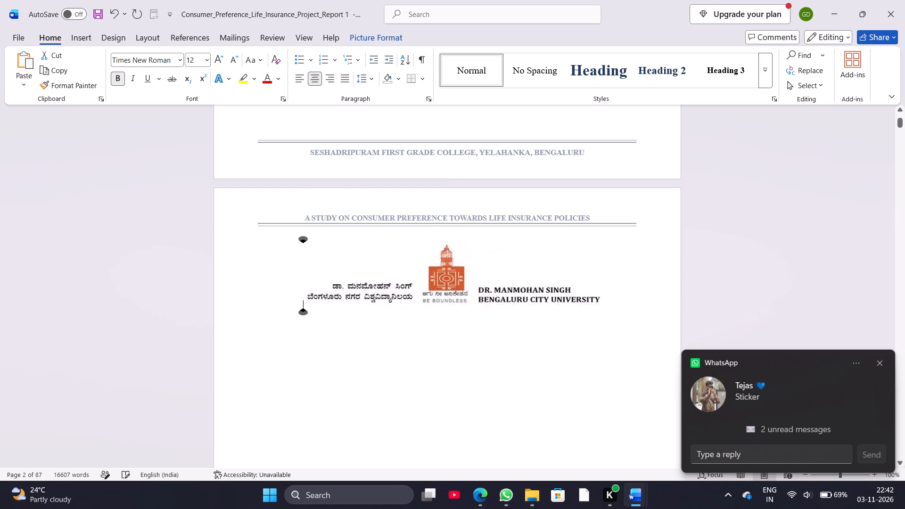
pyautogui.doubleClick(297, 340)
pyautogui.tripleClick(297, 340)
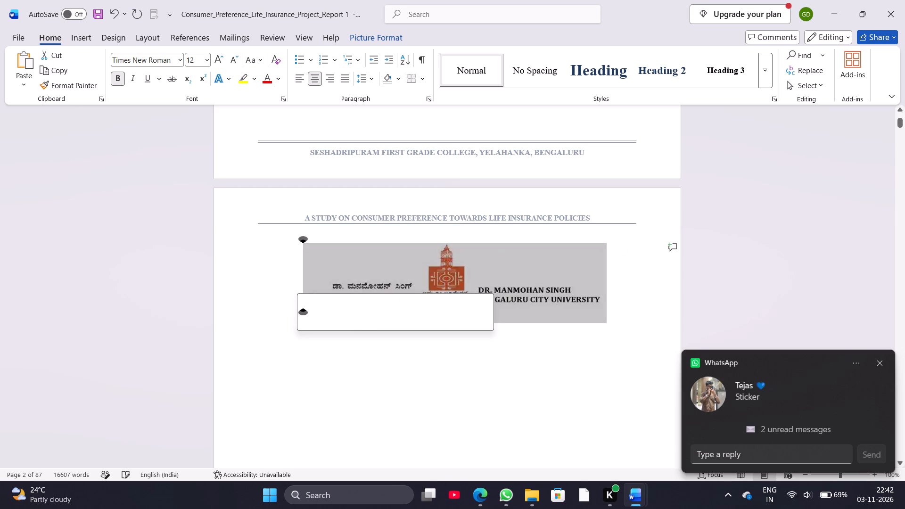
pyautogui.click(297, 340)
pyautogui.click(305, 353)
pyautogui.click(305, 353)
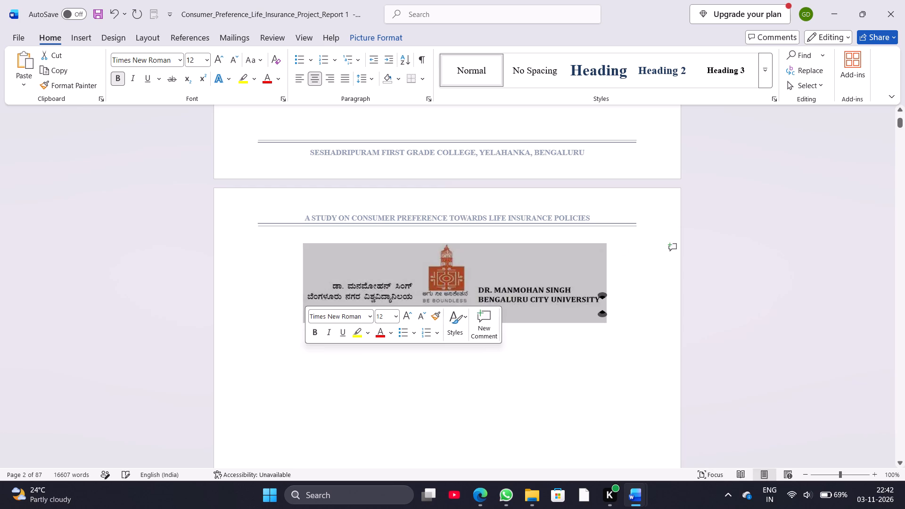
pyautogui.click(305, 353)
pyautogui.press('BackSpace')
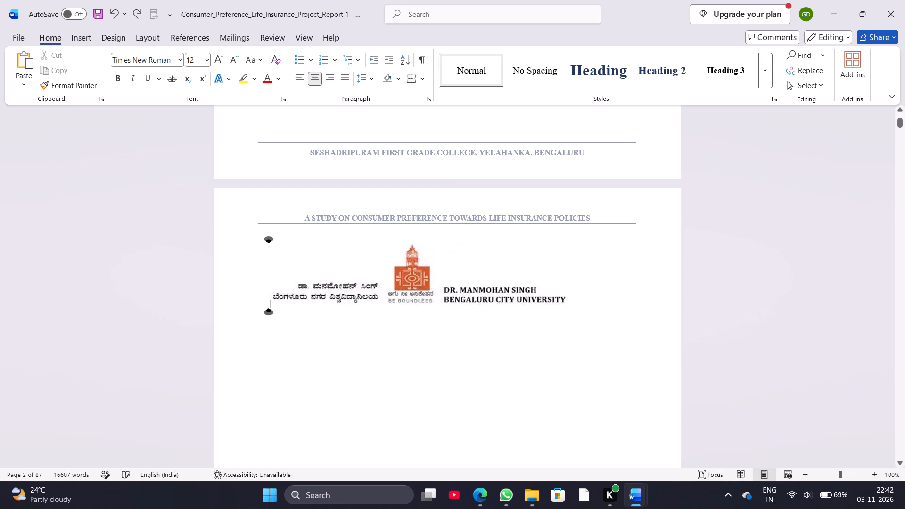
pyautogui.press('Delete')
pyautogui.press('Delete')
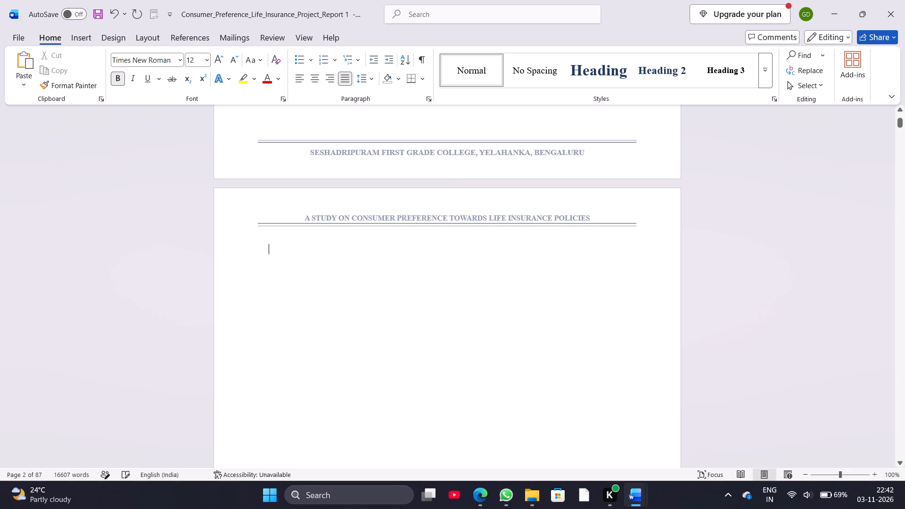
# Paste the copied evaluation content, with the student and guide details and Evaluation Summary tables, onto the emptied second page.
pyautogui.hotkey('ctrl', 'v')
pyautogui.scroll(1, 305, 353)
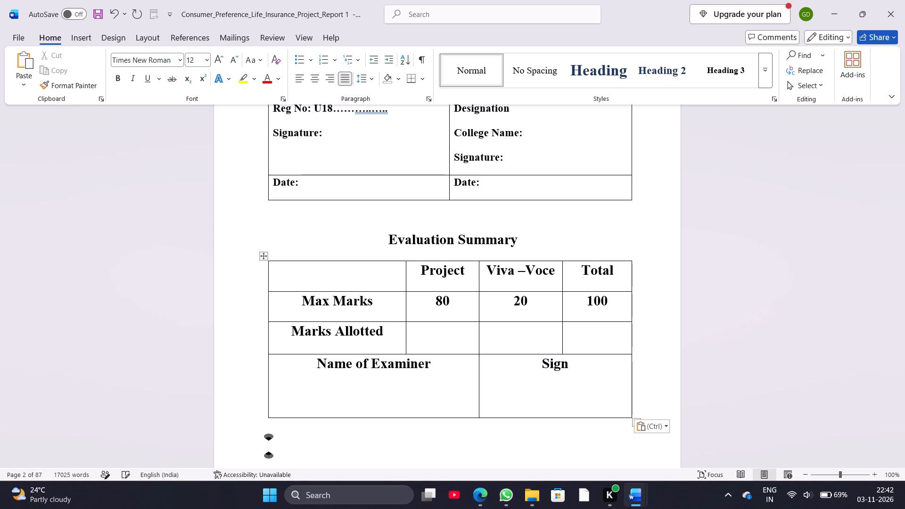
pyautogui.scroll(4, 391, 332)
pyautogui.scroll(-2, 391, 332)
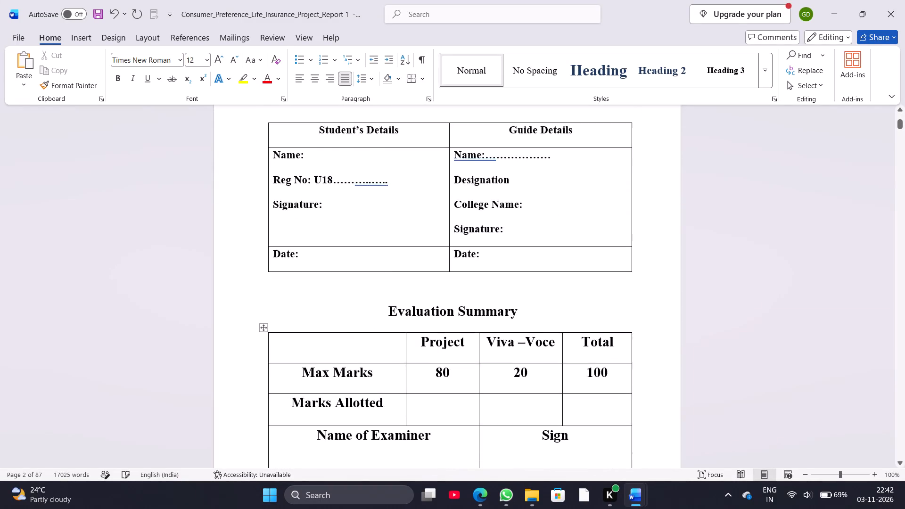
pyautogui.scroll(-4, 391, 332)
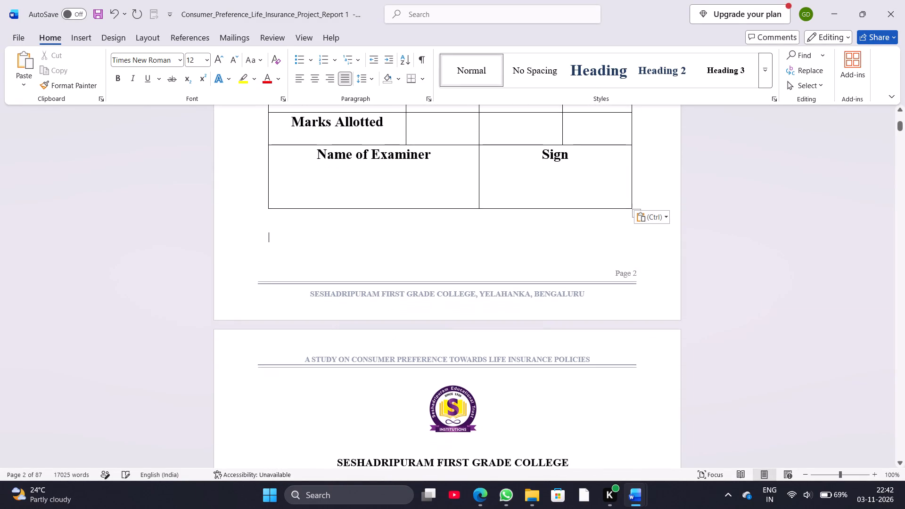
pyautogui.click(601, 215)
pyautogui.click(657, 176)
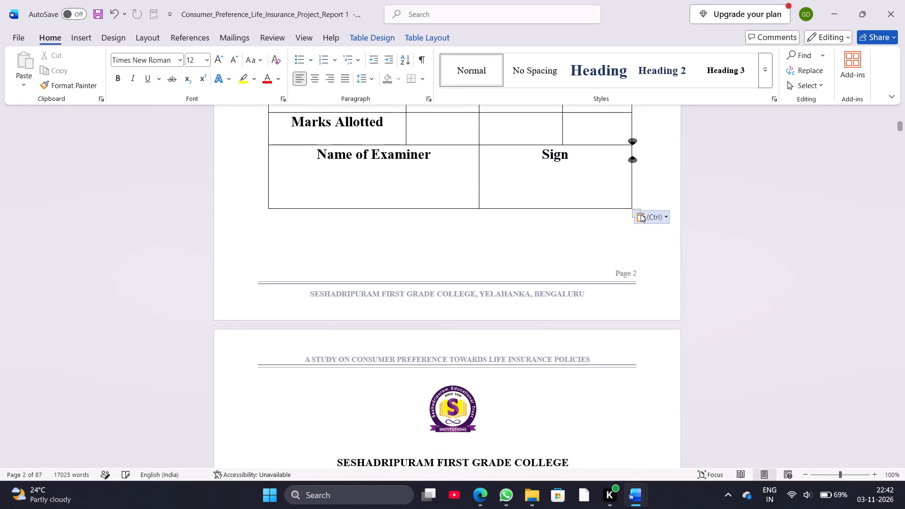
pyautogui.click(659, 188)
pyautogui.click(601, 183)
# Remove the blank space between the EVALUATION SUMMARY heading and the Evaluation of Survey Project Report line.
pyautogui.scroll(3, 601, 183)
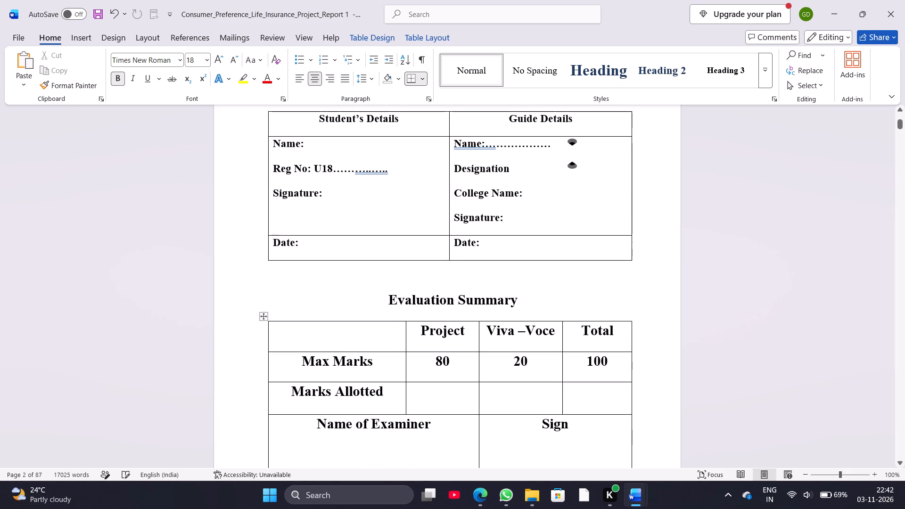
pyautogui.scroll(5, 601, 183)
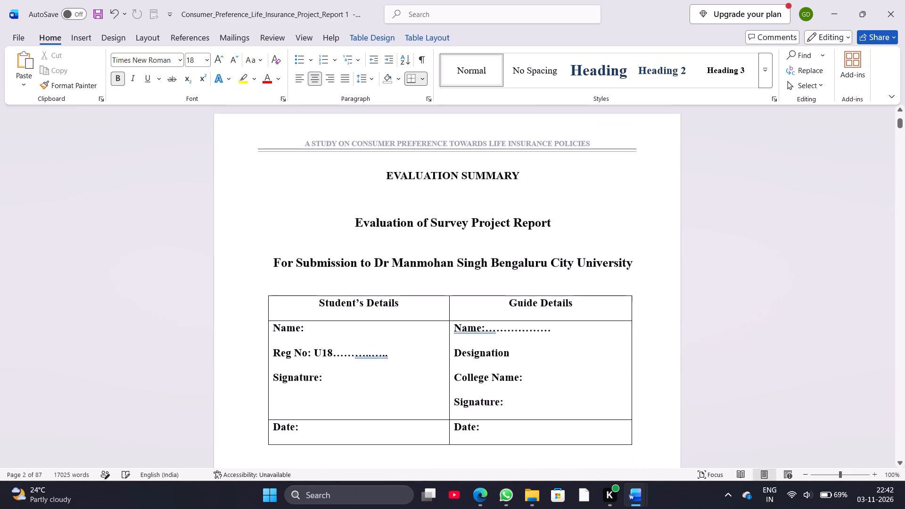
pyautogui.scroll(1, 601, 183)
pyautogui.click(352, 238)
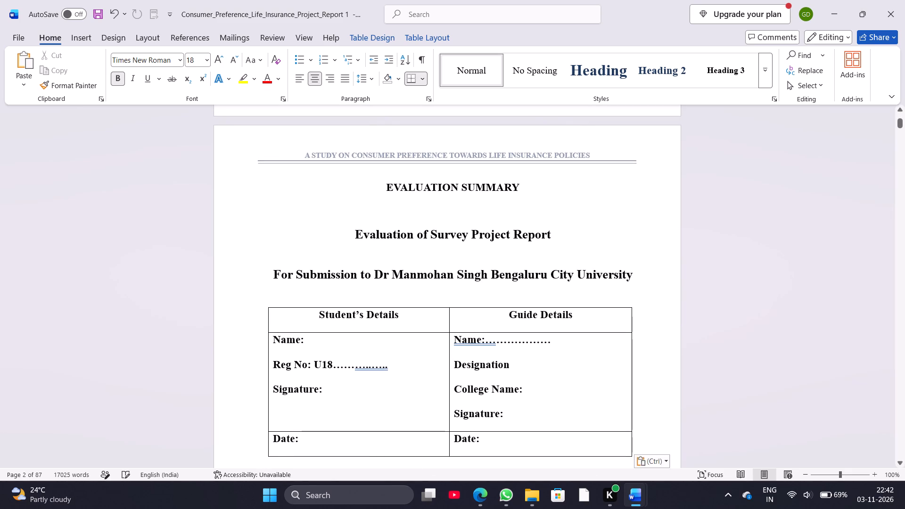
pyautogui.press('BackSpace')
pyautogui.press('BackSpace')
pyautogui.press('BackSpace')
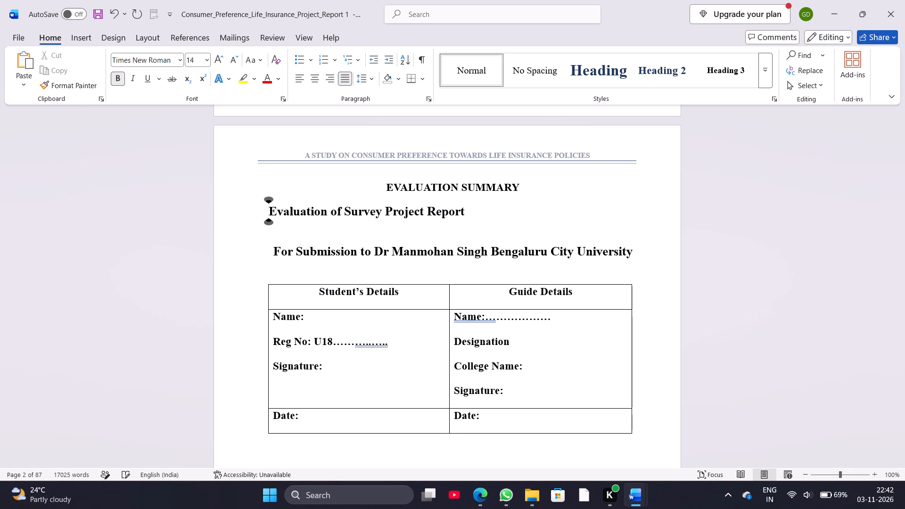
# Centre the Evaluation of Survey Project Report line beneath the EVALUATION SUMMARY heading.
pyautogui.click(307, 233)
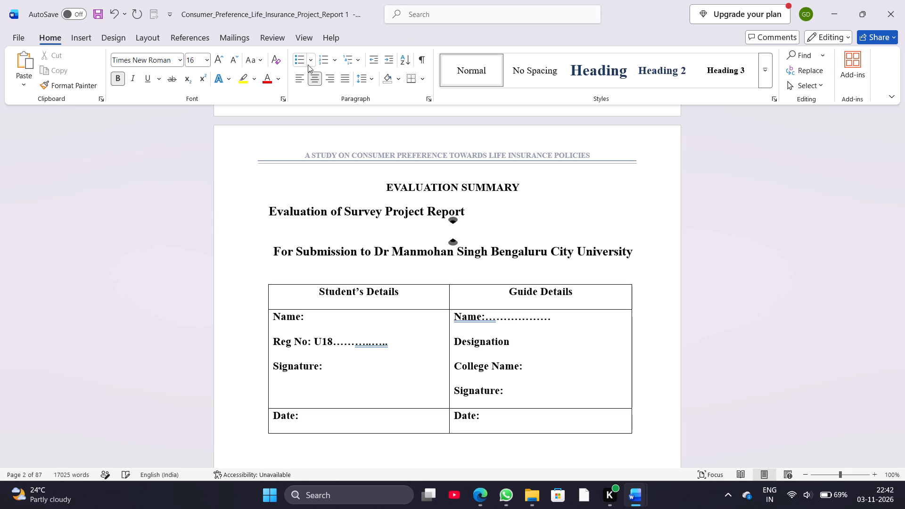
pyautogui.click(314, 78)
pyautogui.doubleClick(314, 78)
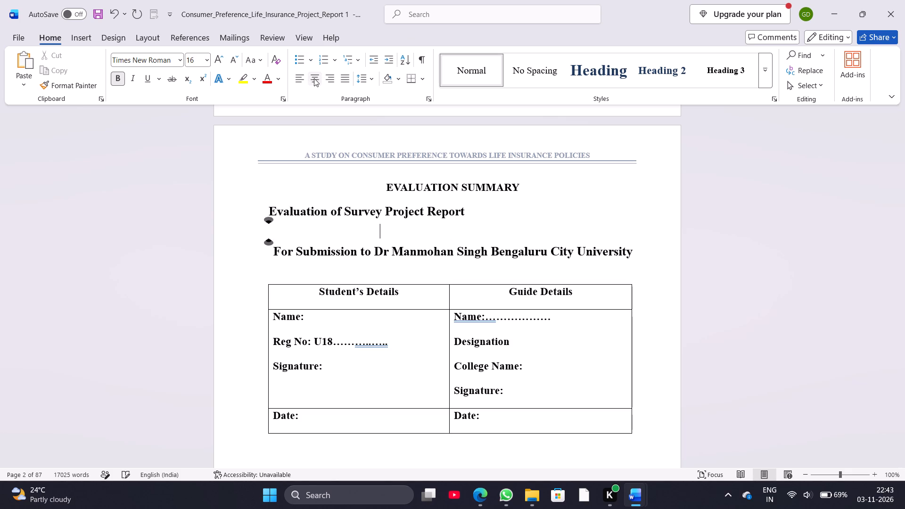
pyautogui.click(271, 207)
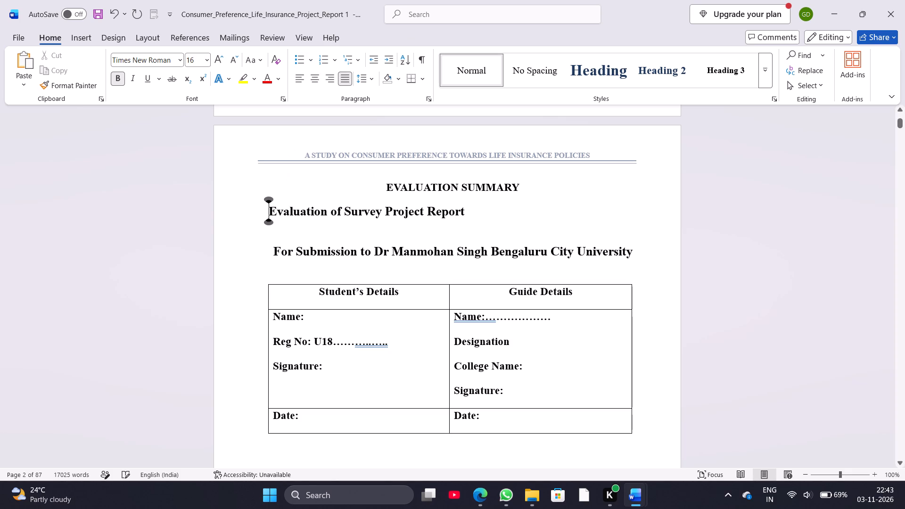
pyautogui.click(312, 80)
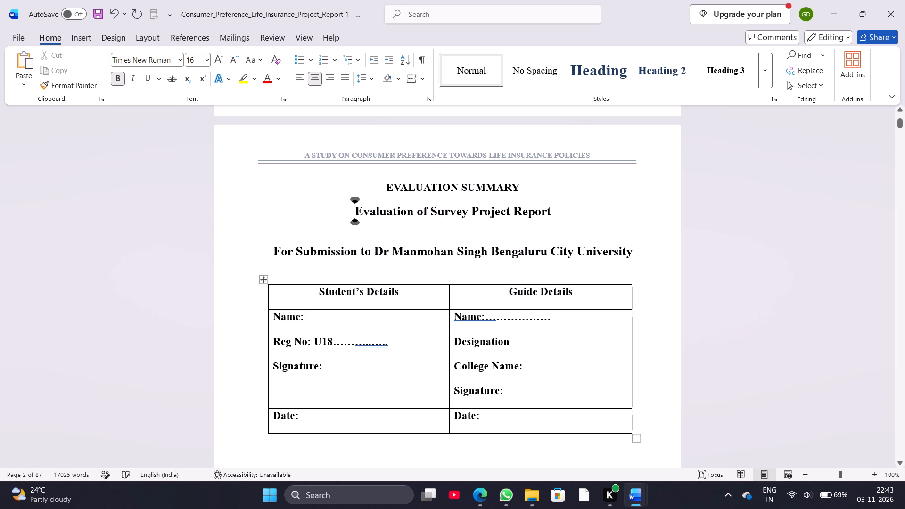
# Reduce the height of the marks table under the second Evaluation Summary heading.
pyautogui.scroll(-3, 403, 304)
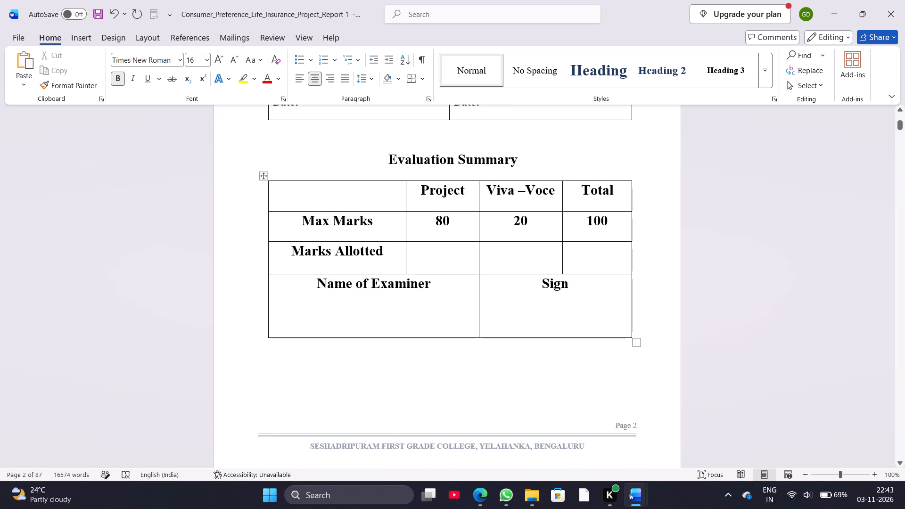
pyautogui.moveTo(633, 340); pyautogui.dragTo(632, 287)
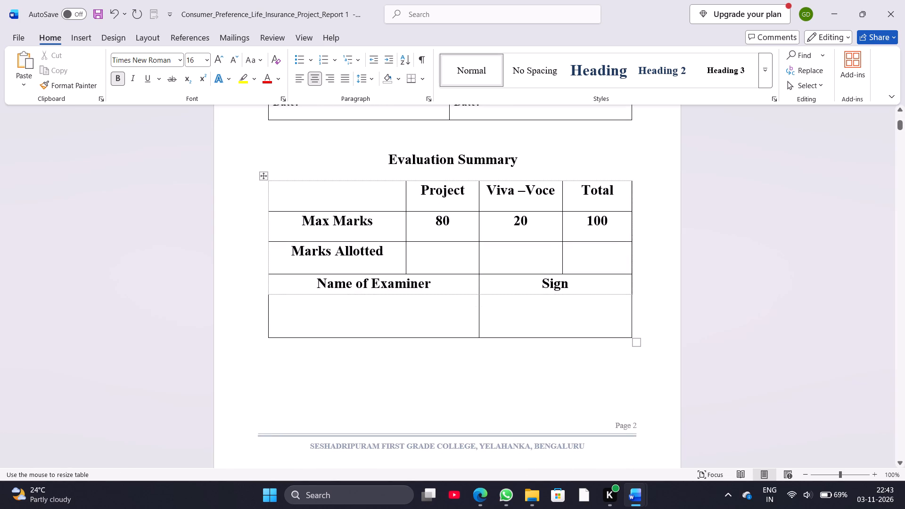
pyautogui.moveTo(632, 287); pyautogui.dragTo(632, 286)
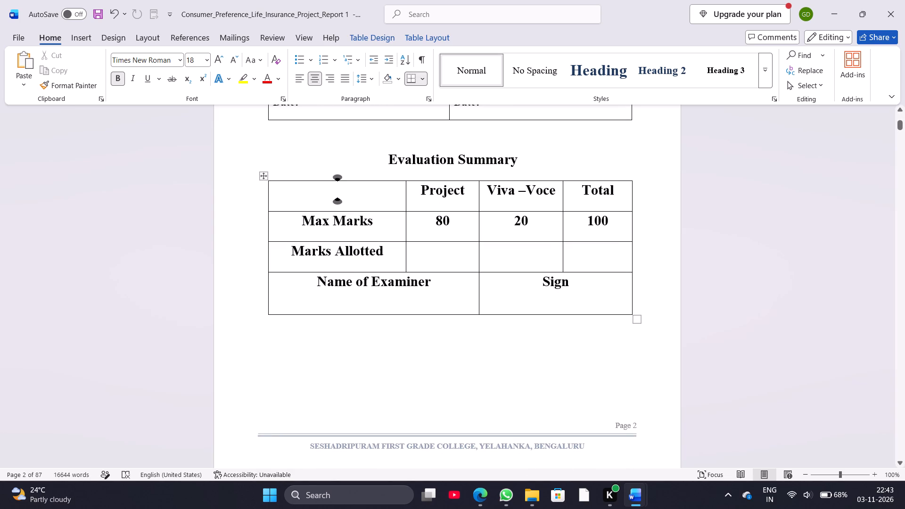
# Set the second Evaluation Summary heading and the marks table beneath it to font size 14.
pyautogui.moveTo(373, 153); pyautogui.dragTo(474, 318)
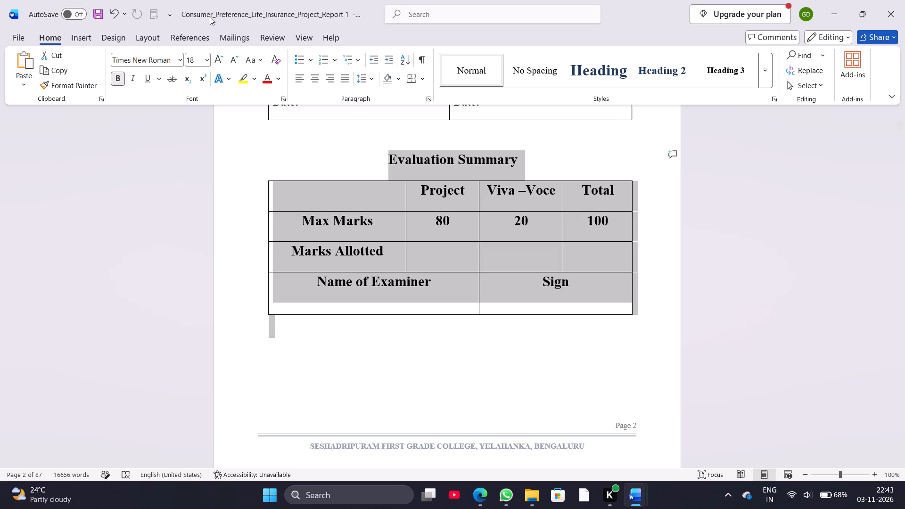
pyautogui.click(206, 61)
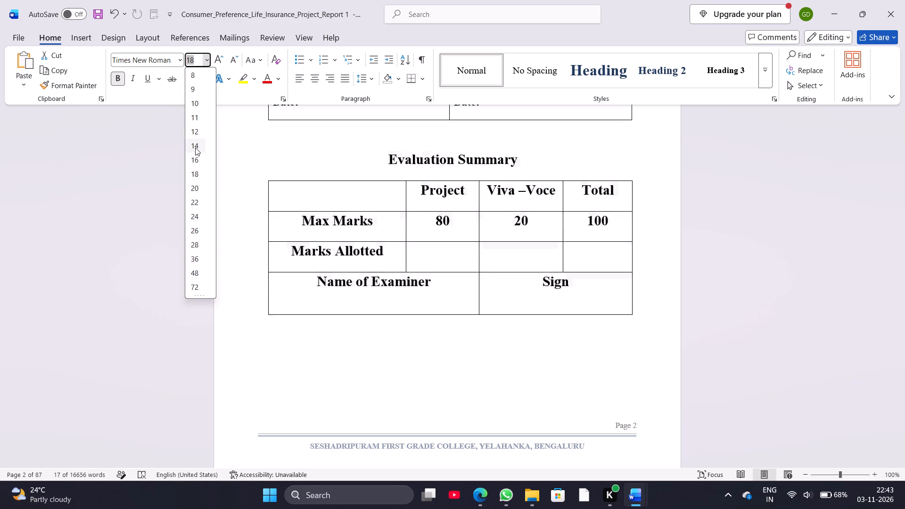
pyautogui.click(195, 148)
# Insert three blank lines above the Evaluation Summary heading that sits over the marks table.
pyautogui.scroll(3, 378, 285)
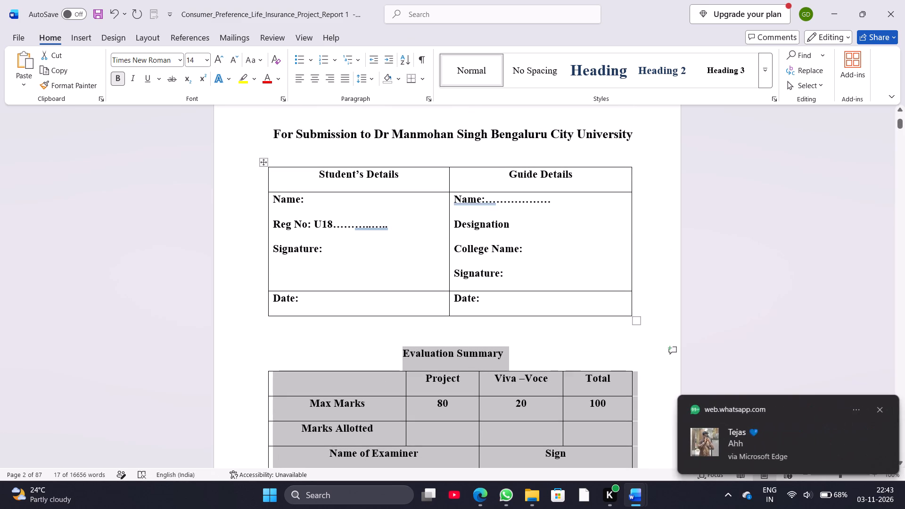
pyautogui.click(399, 353)
pyautogui.press('Return')
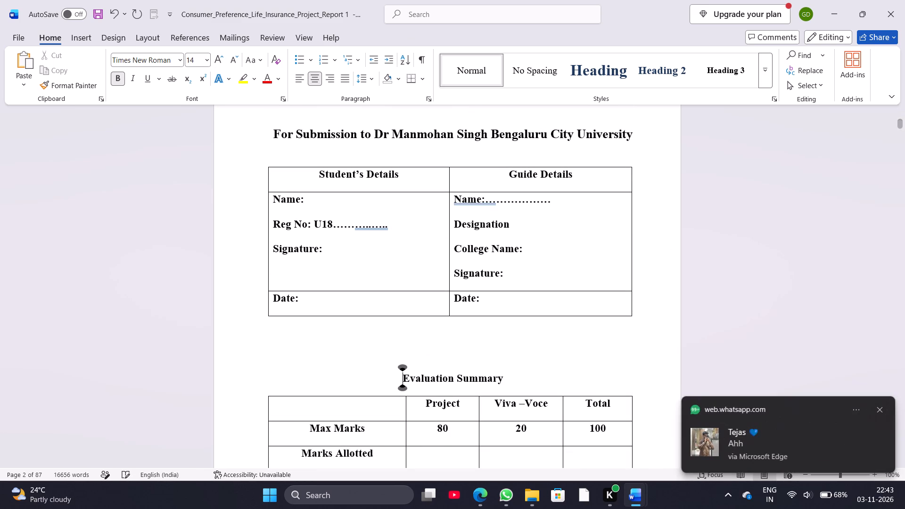
pyautogui.press('Return')
pyautogui.scroll(-2, 399, 353)
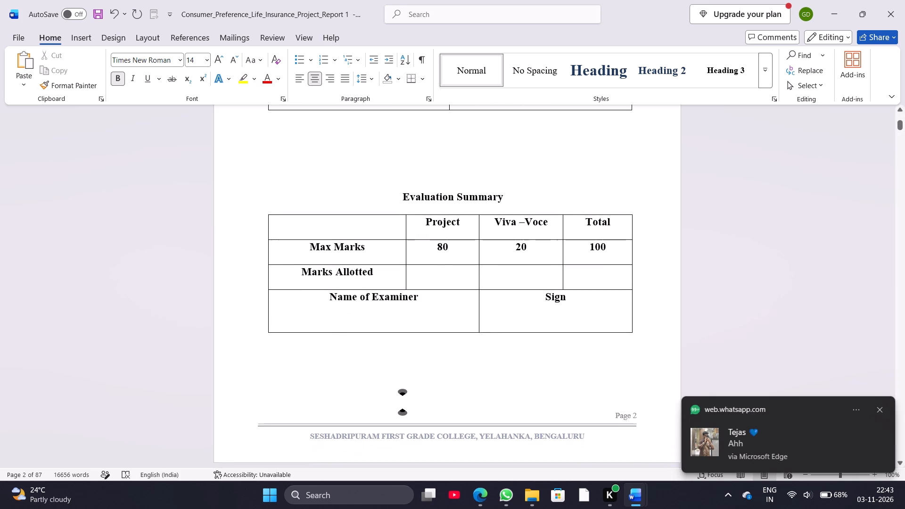
pyautogui.press('Return')
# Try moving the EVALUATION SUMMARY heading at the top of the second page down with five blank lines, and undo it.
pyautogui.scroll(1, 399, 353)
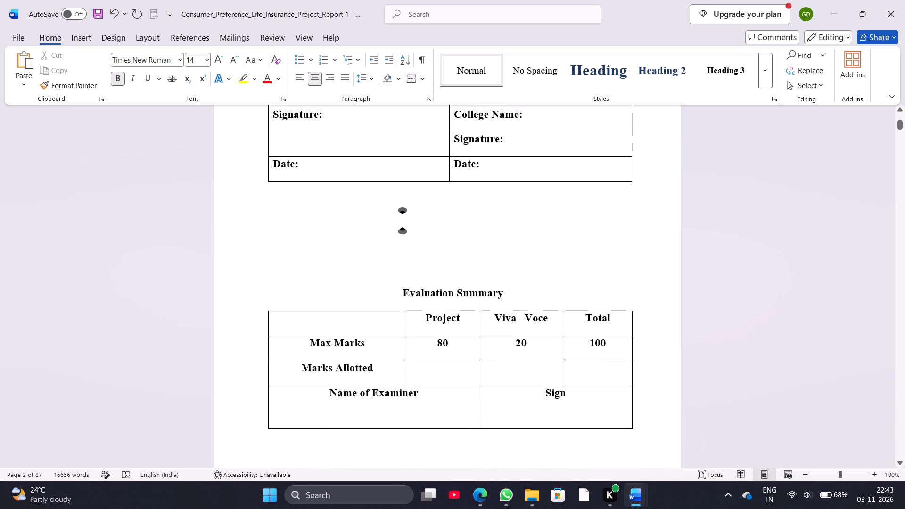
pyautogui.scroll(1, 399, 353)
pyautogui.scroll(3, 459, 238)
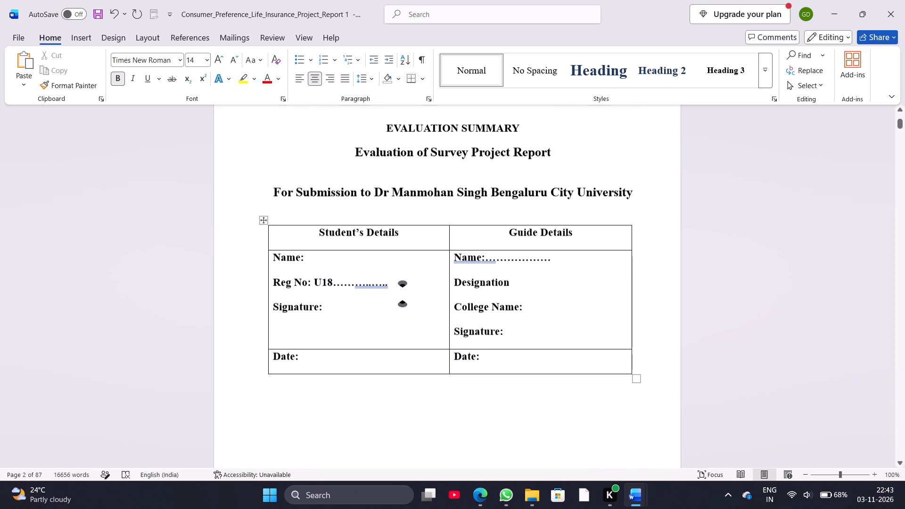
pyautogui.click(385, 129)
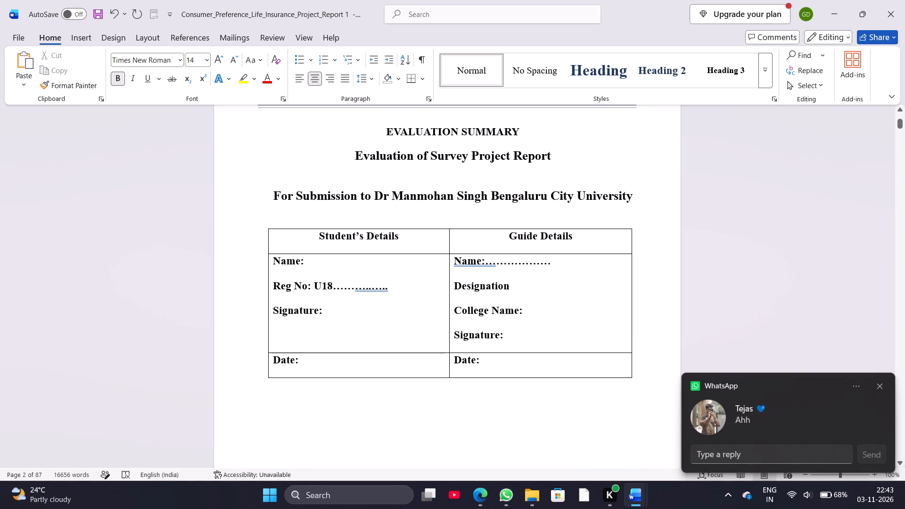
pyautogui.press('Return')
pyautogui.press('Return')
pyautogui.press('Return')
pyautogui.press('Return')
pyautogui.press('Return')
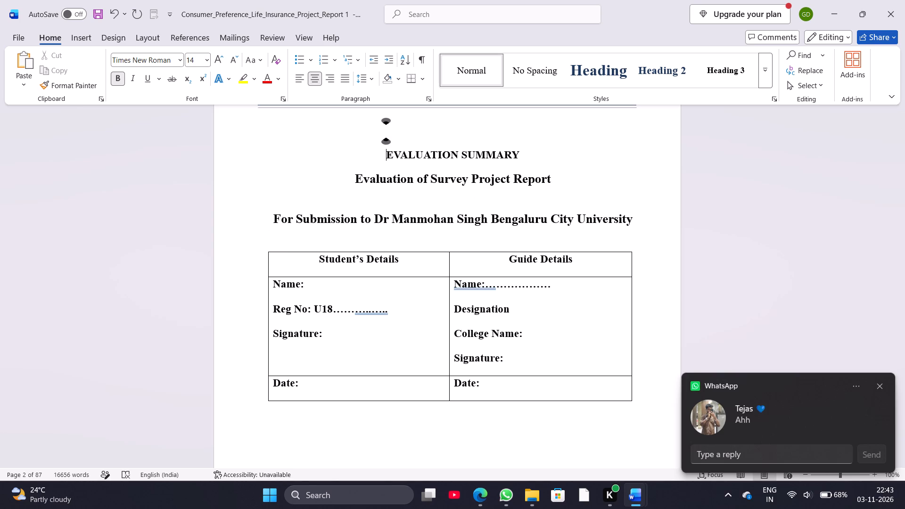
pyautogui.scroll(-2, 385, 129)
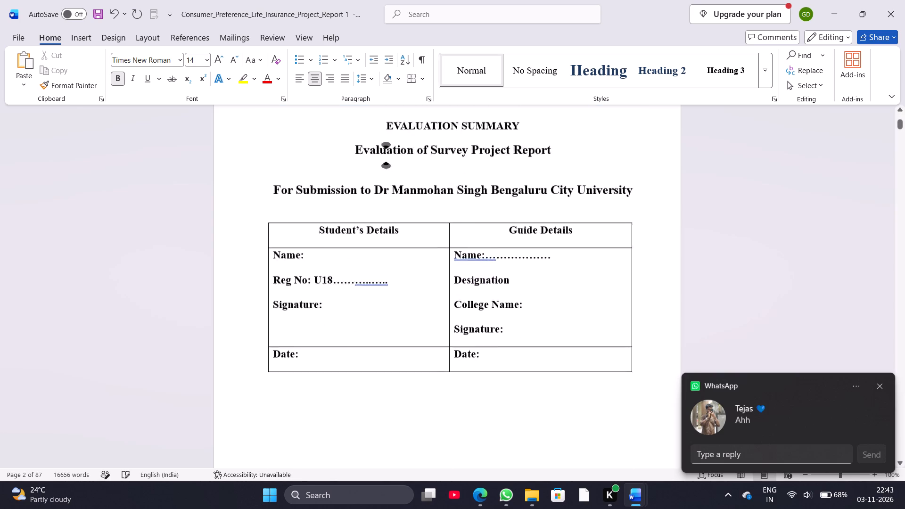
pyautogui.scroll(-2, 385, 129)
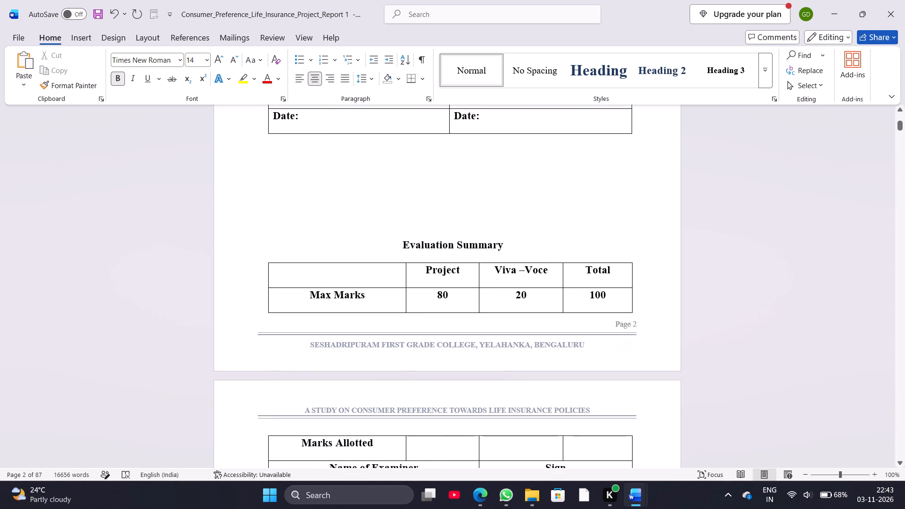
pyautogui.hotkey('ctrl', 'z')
# Add blank lines between the university submission line and the student and guide details table.
pyautogui.scroll(5, 385, 129)
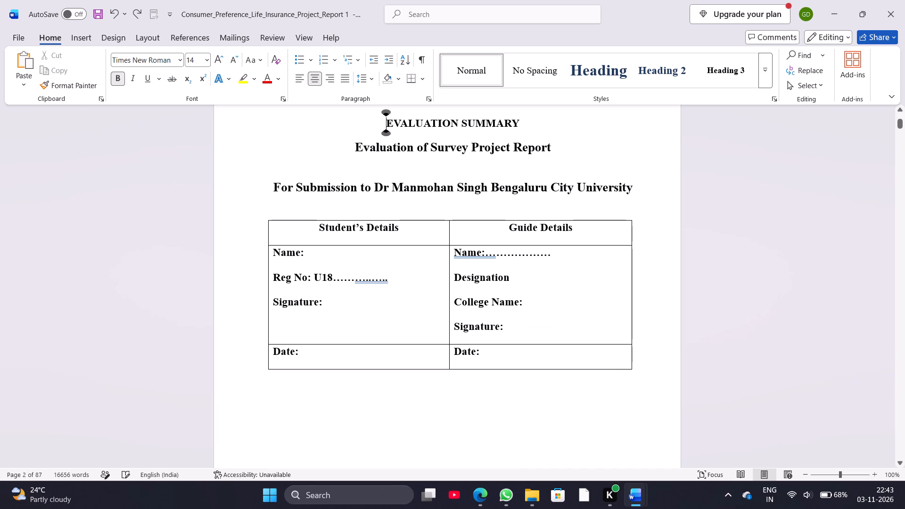
pyautogui.click(275, 204)
# Add two blank lines between the For Submission line and the student and guide details table, undoing any extra lines.
pyautogui.press('Return')
pyautogui.press('Return')
pyautogui.press('Return')
pyautogui.scroll(-1, 275, 204)
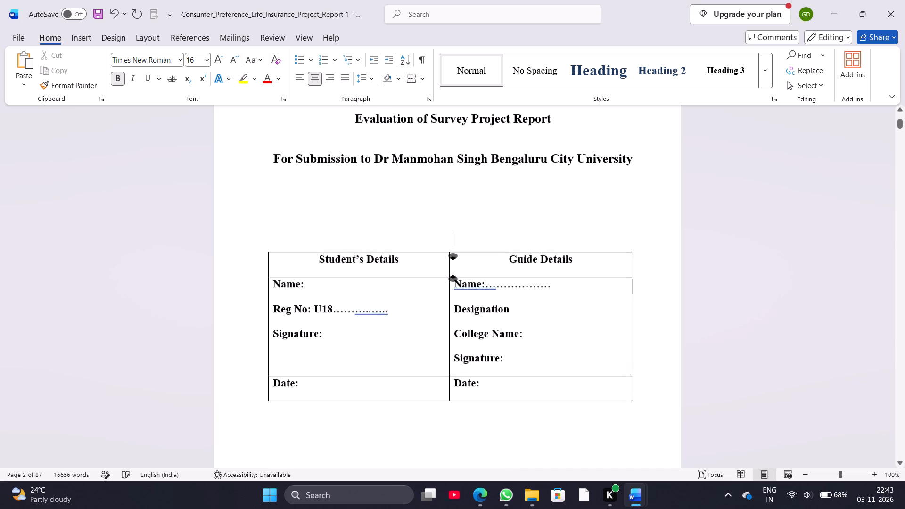
pyautogui.scroll(-1, 275, 204)
pyautogui.press('Return')
pyautogui.press('Return')
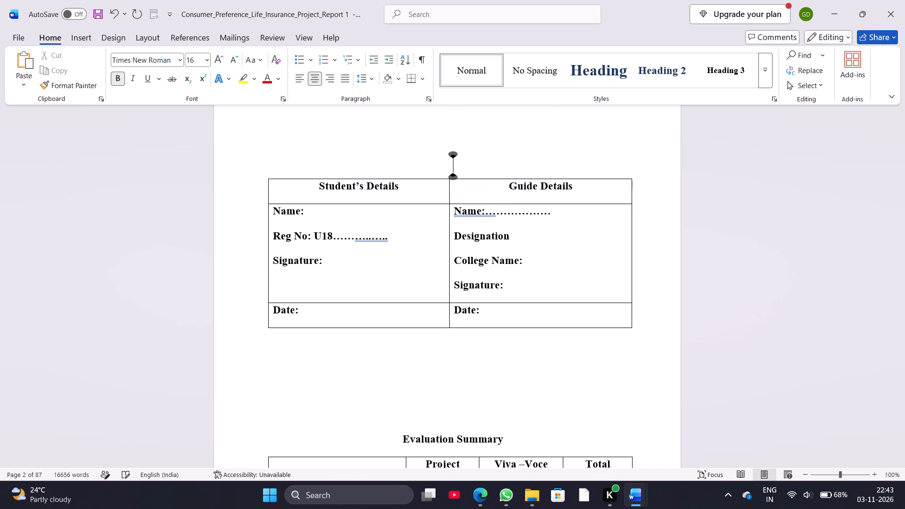
pyautogui.scroll(-1, 275, 204)
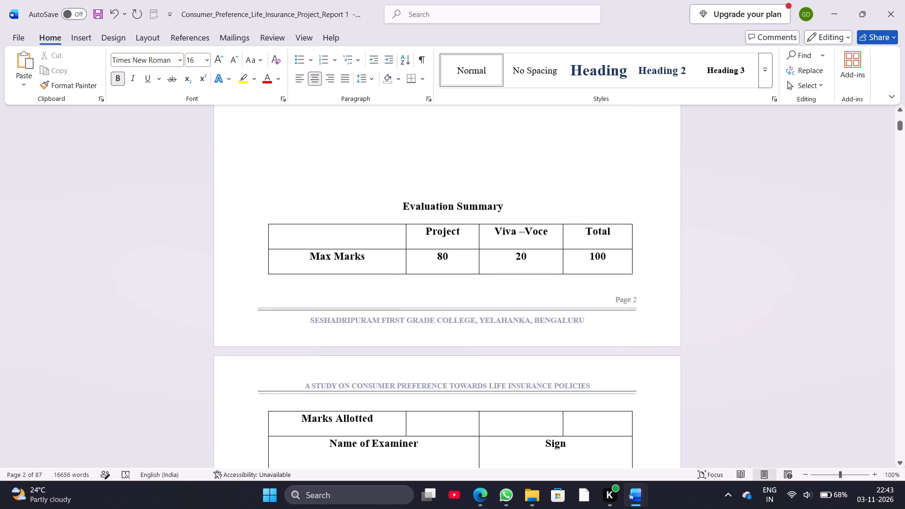
pyautogui.hotkey('ctrl', 'z')
pyautogui.hotkey('ctrl', 'z')
pyautogui.scroll(-2, 275, 204)
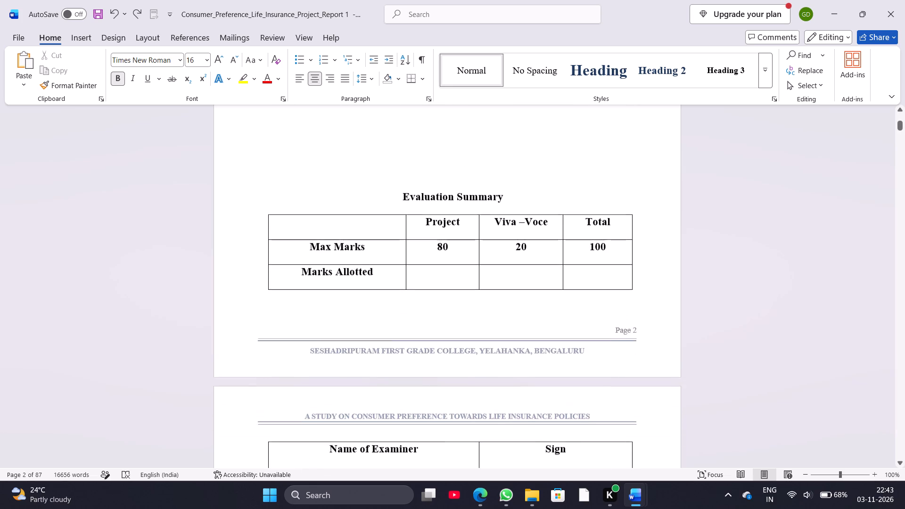
pyautogui.hotkey('ctrl', 'z')
pyautogui.keyDown('ctrl'); pyautogui.scroll(-2, 275, 204); pyautogui.keyUp('ctrl')
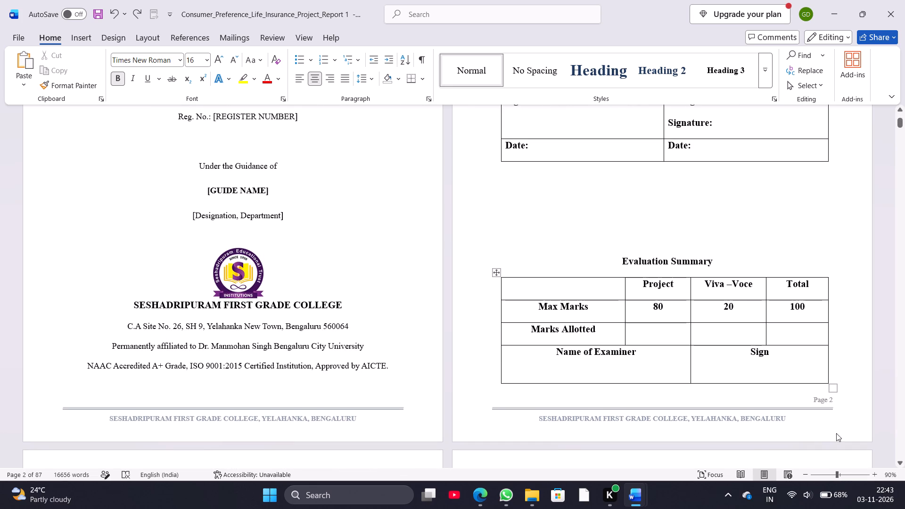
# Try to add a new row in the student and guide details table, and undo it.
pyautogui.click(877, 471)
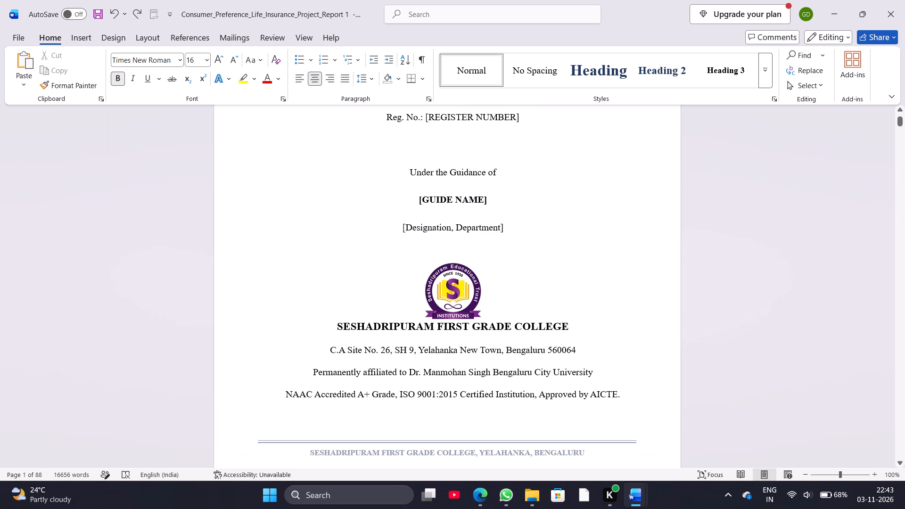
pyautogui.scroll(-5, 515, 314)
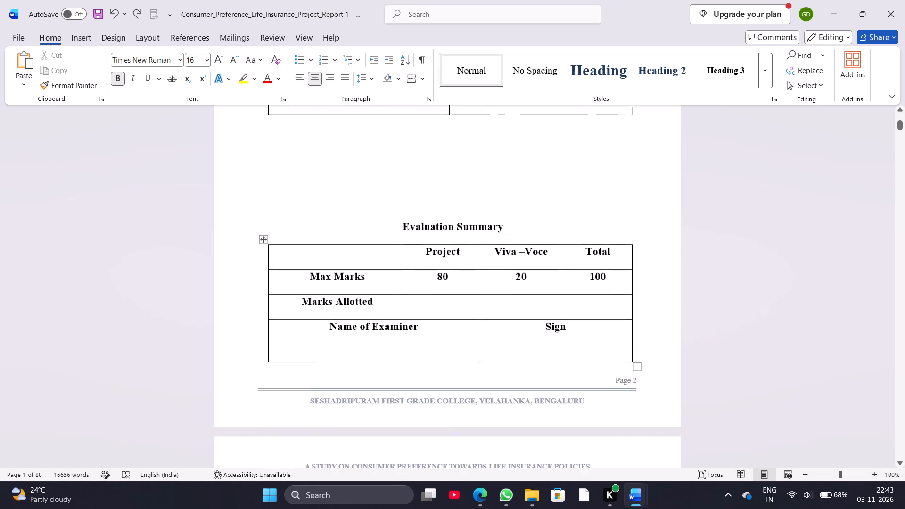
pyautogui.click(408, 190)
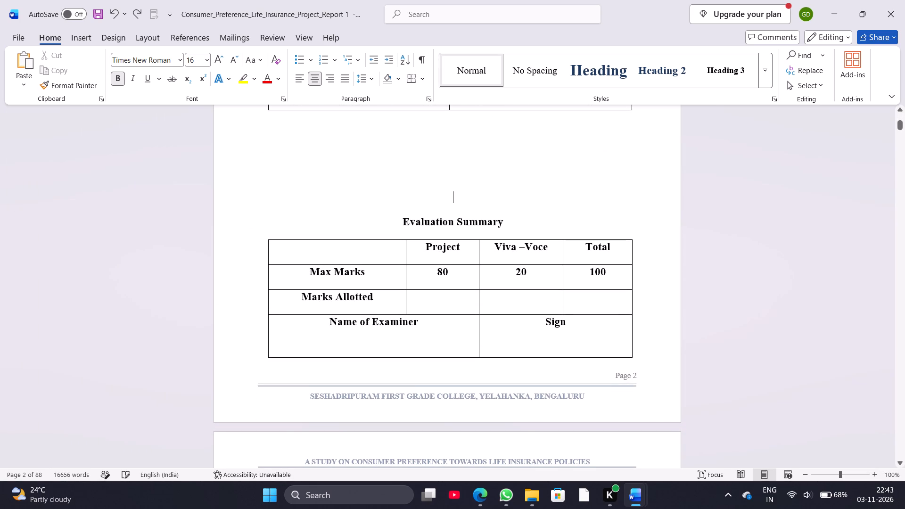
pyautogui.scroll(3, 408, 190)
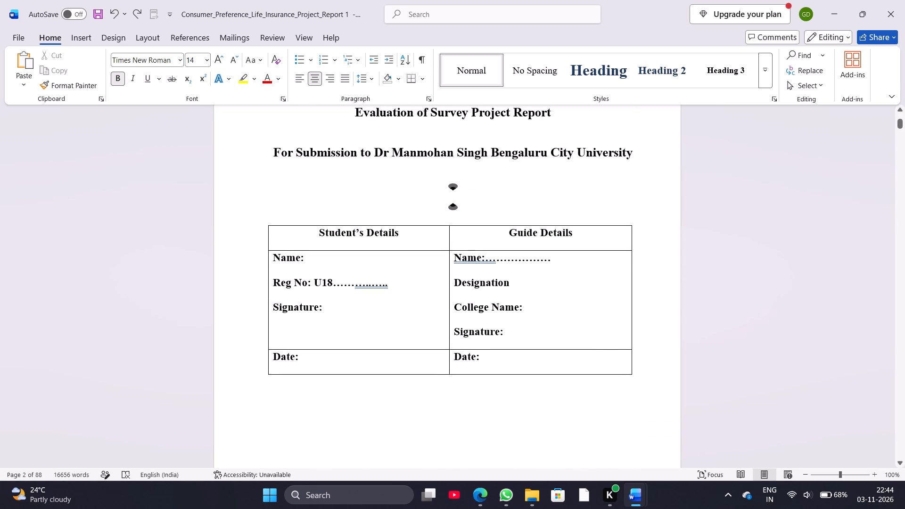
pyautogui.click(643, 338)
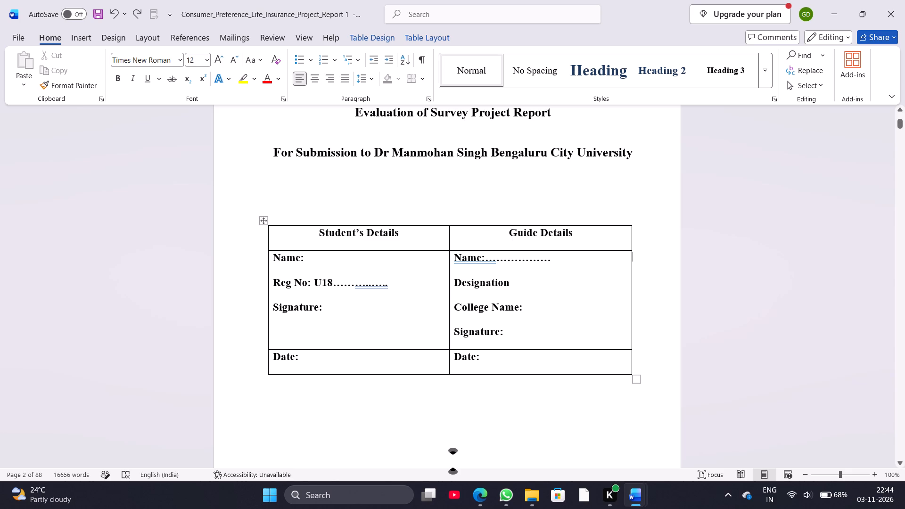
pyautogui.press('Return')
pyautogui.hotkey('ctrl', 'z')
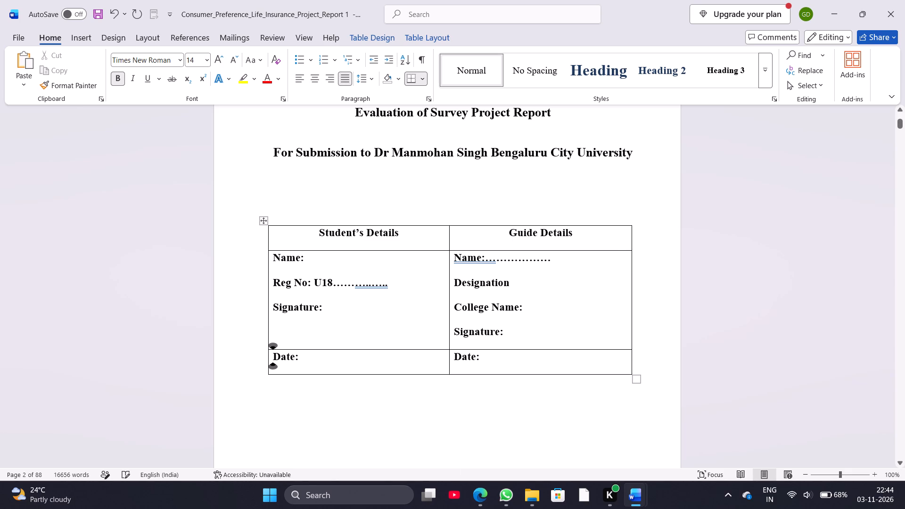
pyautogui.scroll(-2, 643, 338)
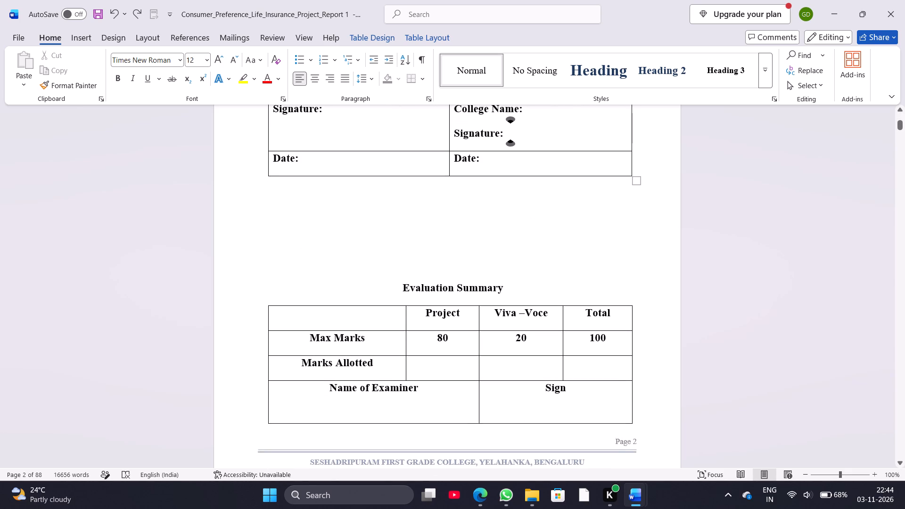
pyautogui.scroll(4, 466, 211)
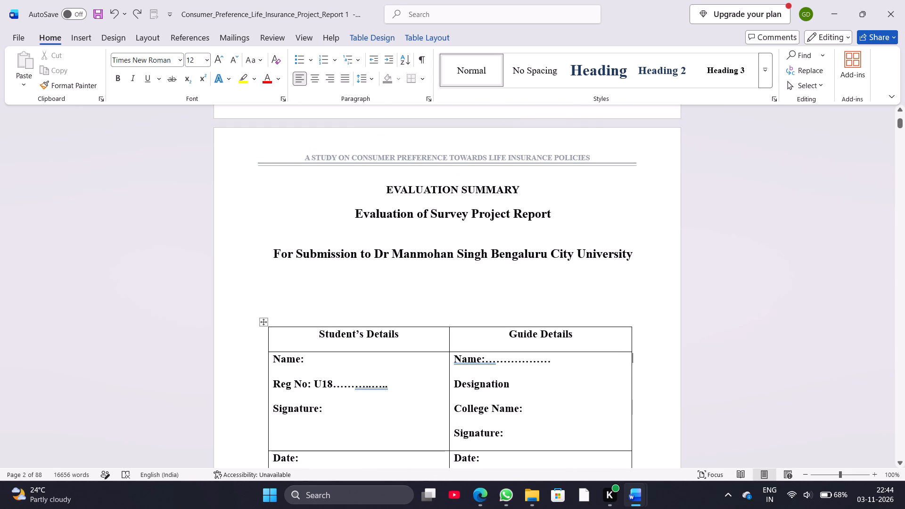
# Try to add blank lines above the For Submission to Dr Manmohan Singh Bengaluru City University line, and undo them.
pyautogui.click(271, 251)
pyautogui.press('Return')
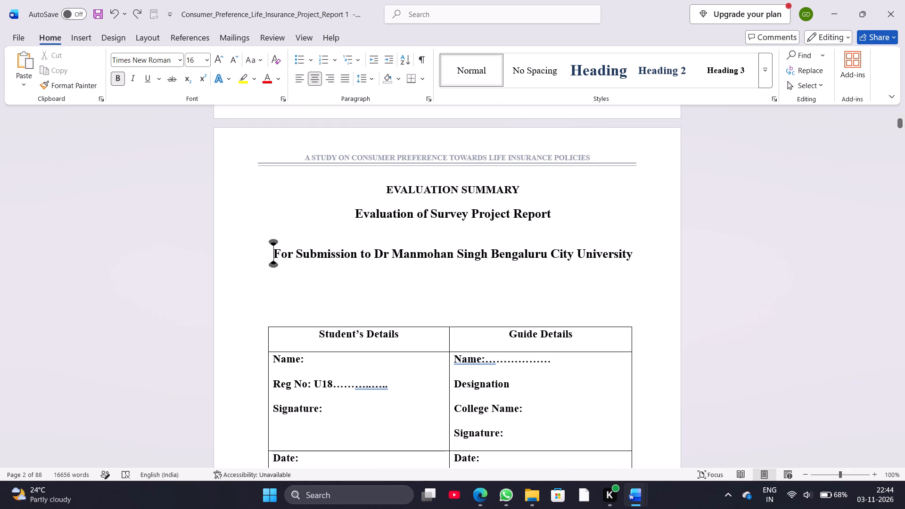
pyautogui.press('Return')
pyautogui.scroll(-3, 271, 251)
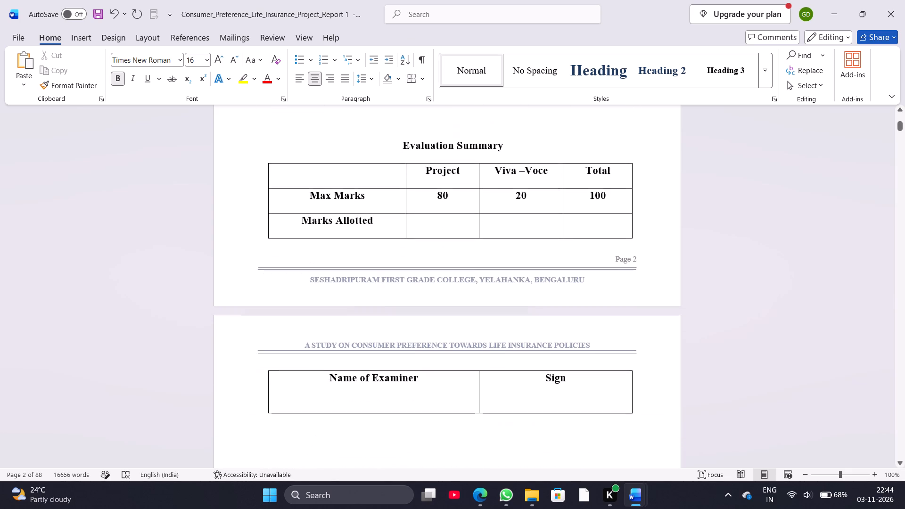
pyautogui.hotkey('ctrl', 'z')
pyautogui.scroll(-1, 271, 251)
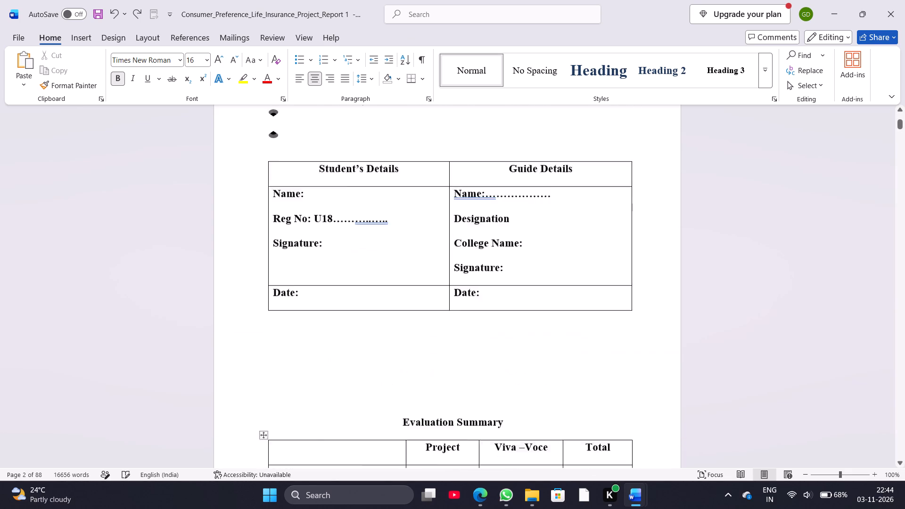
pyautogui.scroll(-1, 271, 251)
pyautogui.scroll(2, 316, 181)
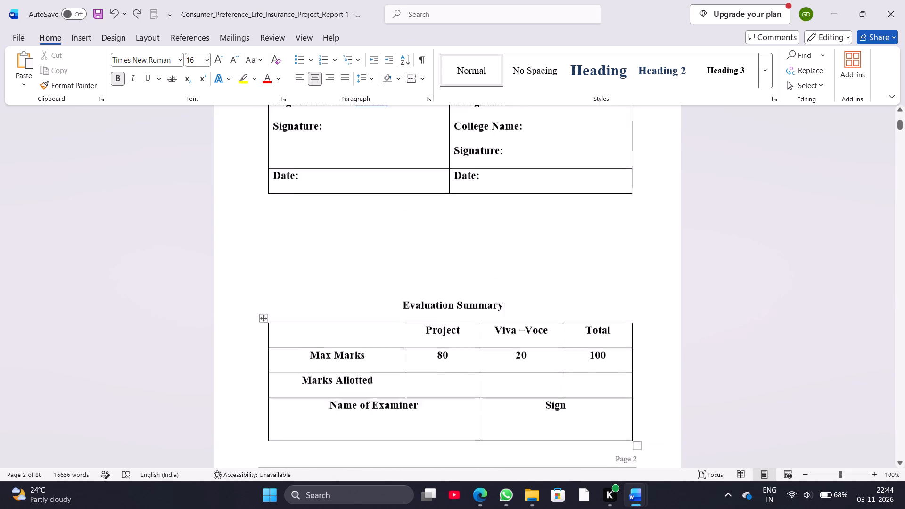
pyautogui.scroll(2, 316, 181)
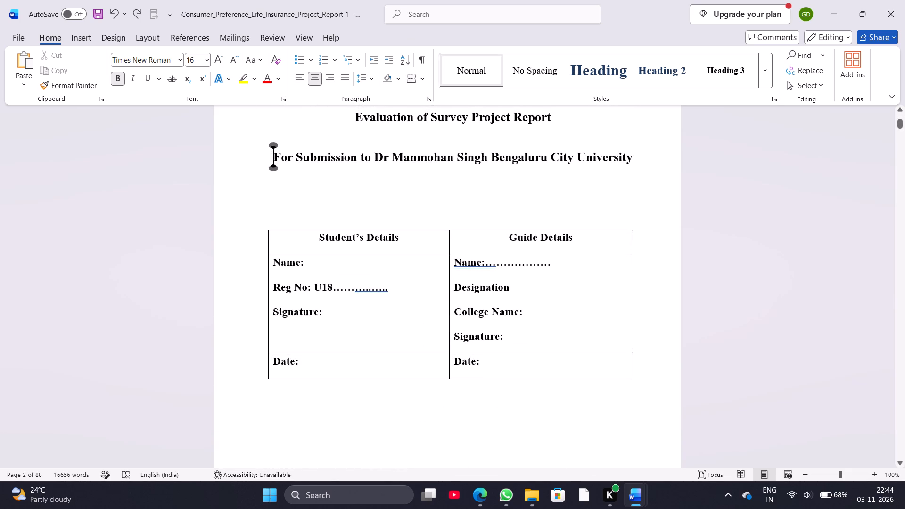
# Add one more blank line above the student and guide details table, undoing the extra lines.
pyautogui.click(398, 206)
pyautogui.press('Return')
pyautogui.press('Return')
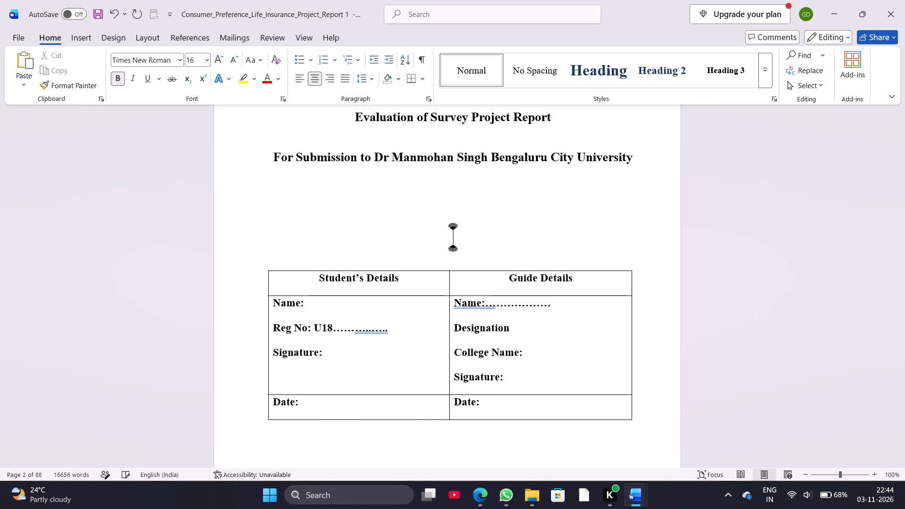
pyautogui.press('Return')
pyautogui.scroll(-2, 398, 206)
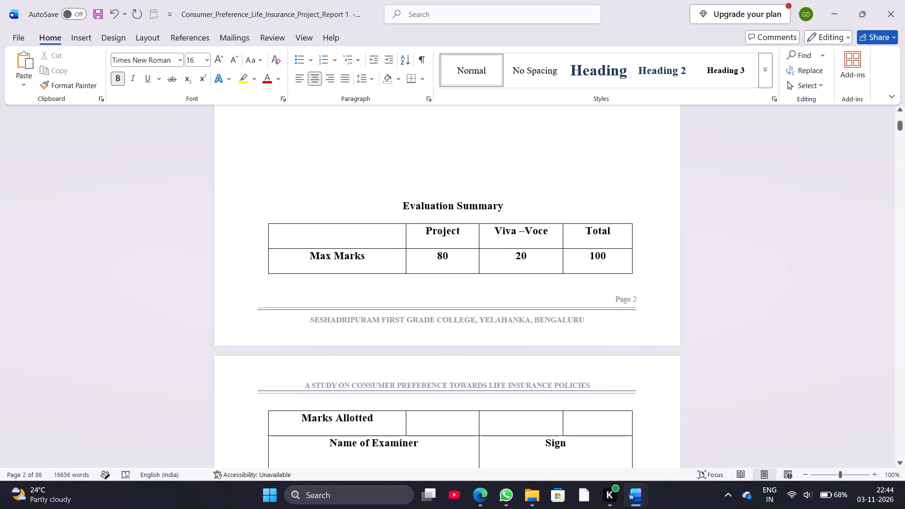
pyautogui.hotkey('ctrl', 'z')
pyautogui.hotkey('ctrl', 'z')
pyautogui.scroll(-2, 394, 222)
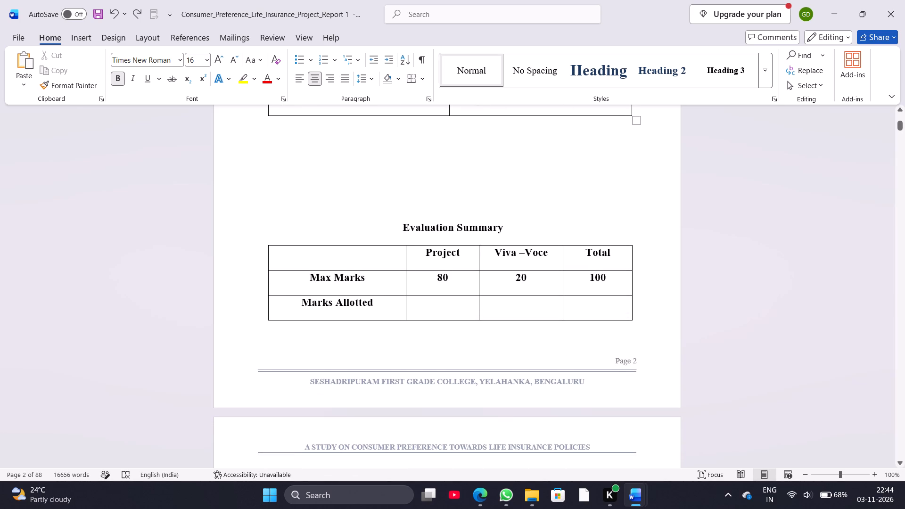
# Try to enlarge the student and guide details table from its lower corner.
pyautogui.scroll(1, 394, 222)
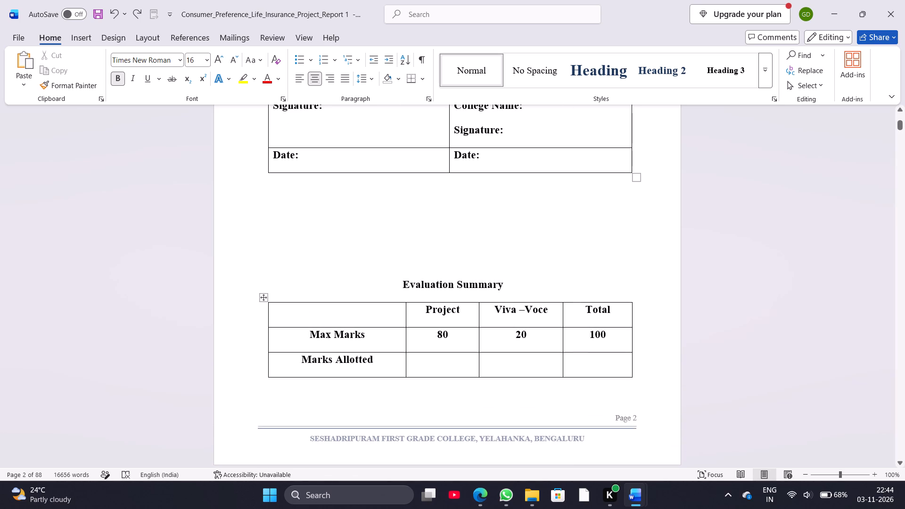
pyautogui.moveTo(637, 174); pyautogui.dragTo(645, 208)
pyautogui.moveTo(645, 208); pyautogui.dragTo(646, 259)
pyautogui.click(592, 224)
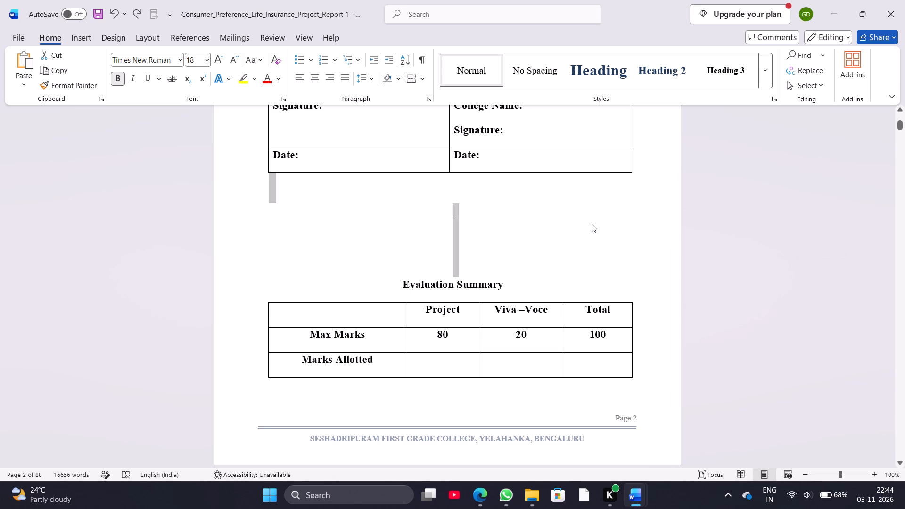
# Move the student and guide details table directly beneath the For Submission line.
pyautogui.click(604, 147)
pyautogui.scroll(1, 572, 163)
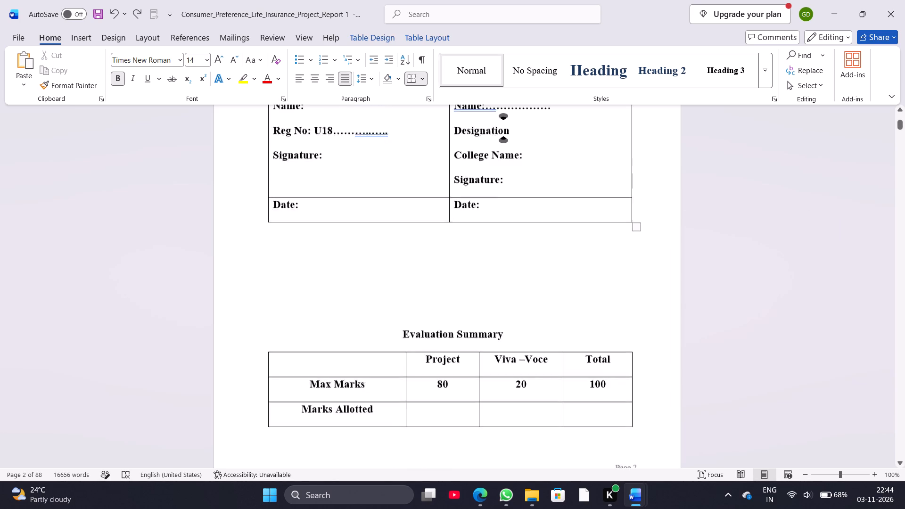
pyautogui.scroll(1, 572, 163)
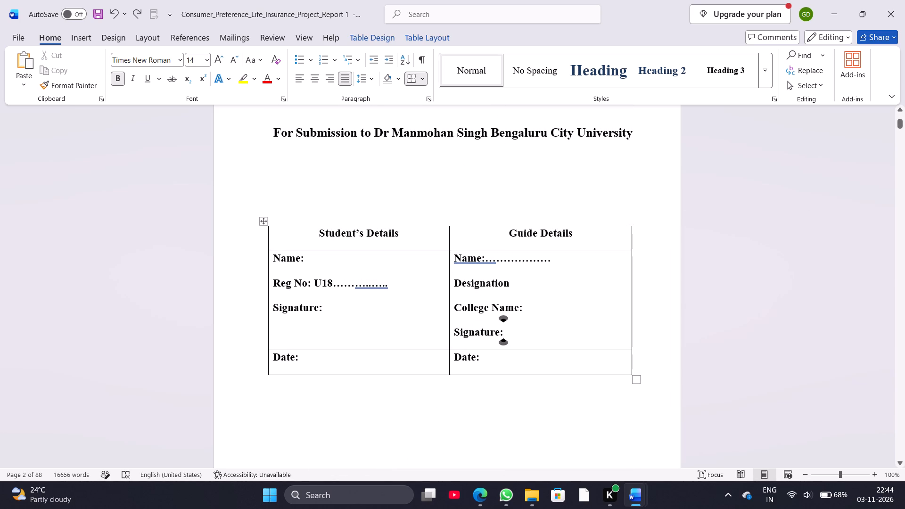
pyautogui.moveTo(260, 221); pyautogui.dragTo(263, 315)
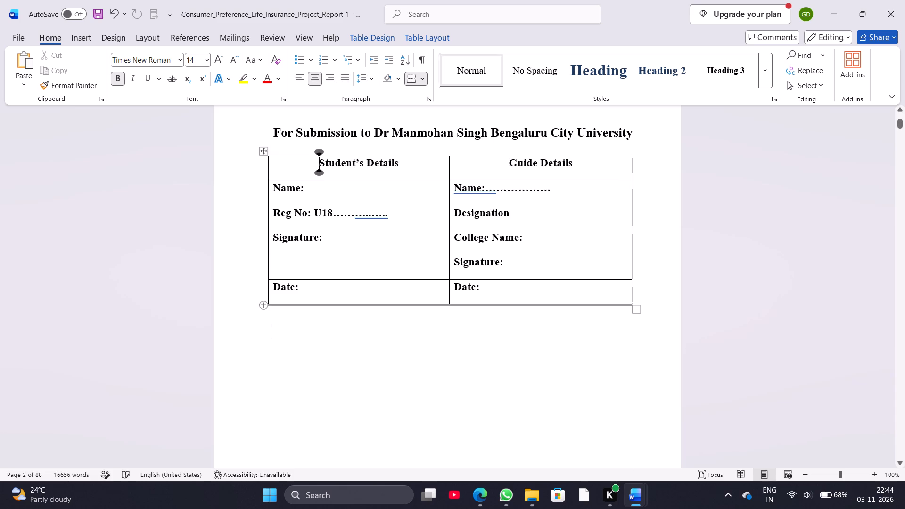
pyautogui.scroll(-3, 263, 315)
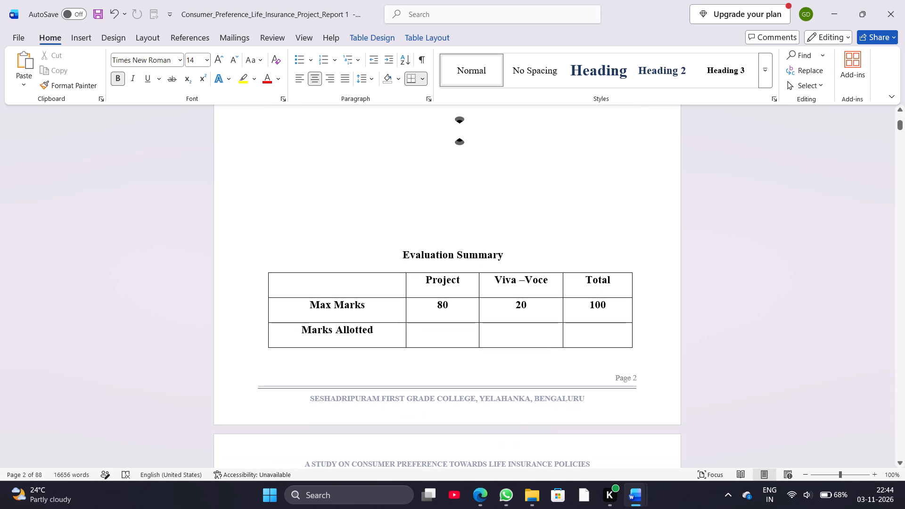
# Delete the evaluation content before the college certificate, from the EVALUATION SUMMARY heading through the marks table.
pyautogui.click(399, 255)
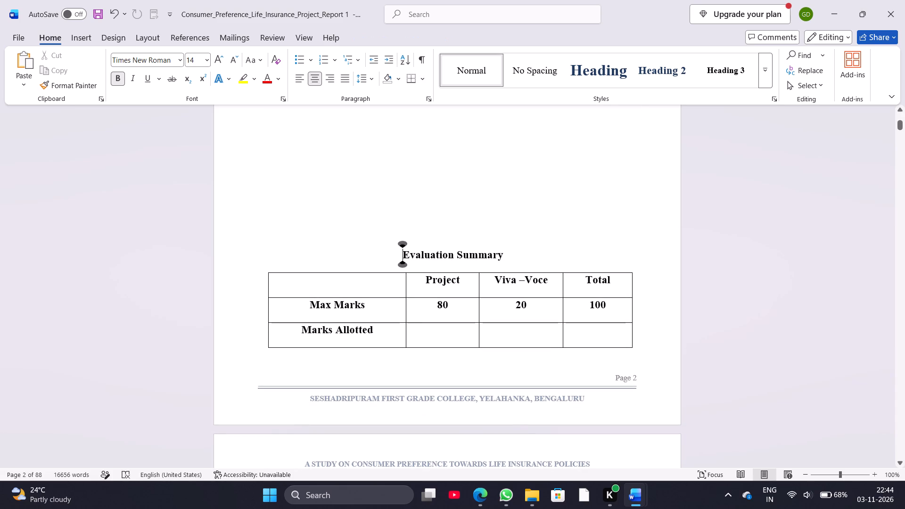
pyautogui.scroll(2, 399, 255)
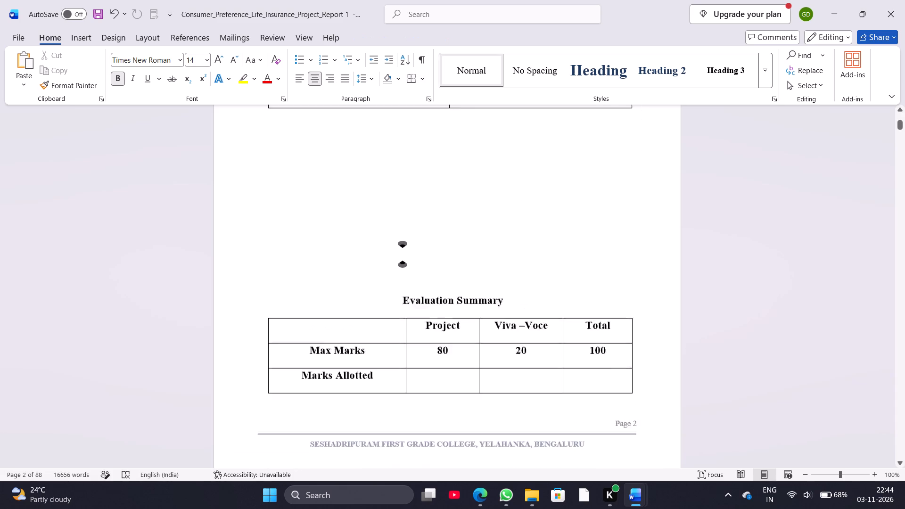
pyautogui.scroll(4, 399, 255)
pyautogui.moveTo(380, 191); pyautogui.dragTo(506, 468)
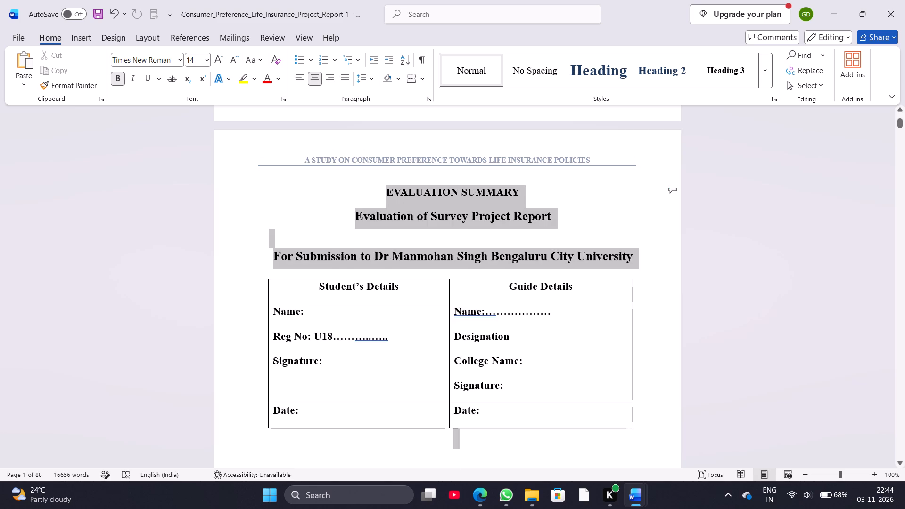
pyautogui.moveTo(506, 468); pyautogui.dragTo(506, 470)
pyautogui.press('Delete')
pyautogui.press('Delete')
# Move the SESHADRIPURAM FIRST GRADE COLLEGE heading onto its own line beneath the logo on the college certificate page.
pyautogui.scroll(1, 506, 469)
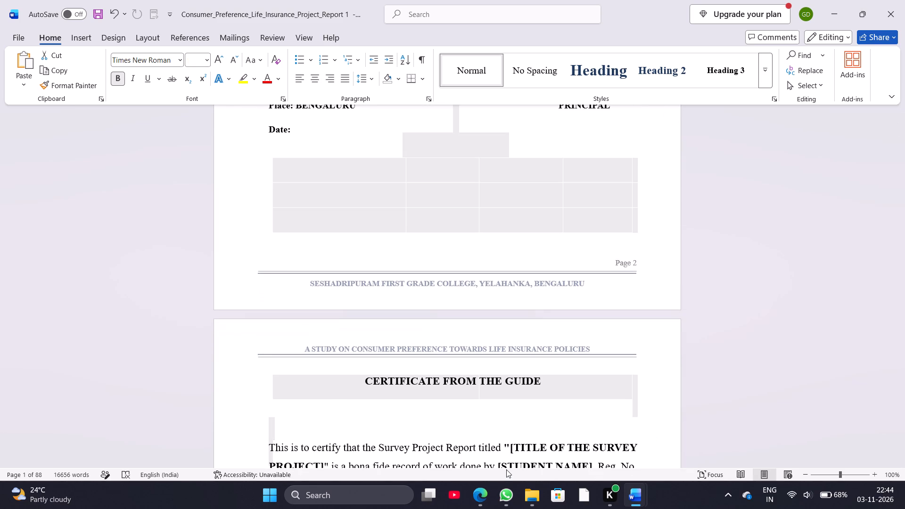
pyautogui.scroll(2, 506, 469)
pyautogui.scroll(2, 469, 503)
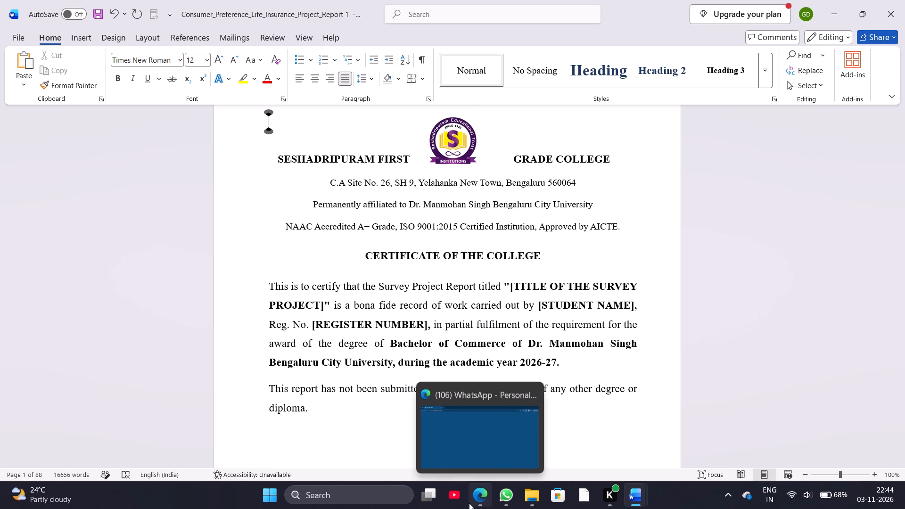
pyautogui.scroll(1, 433, 344)
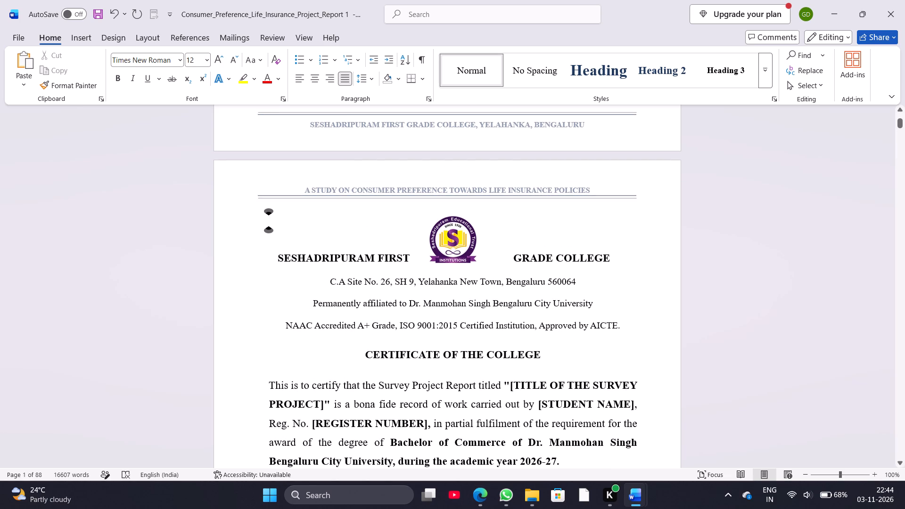
pyautogui.doubleClick(280, 257)
pyautogui.press('Return')
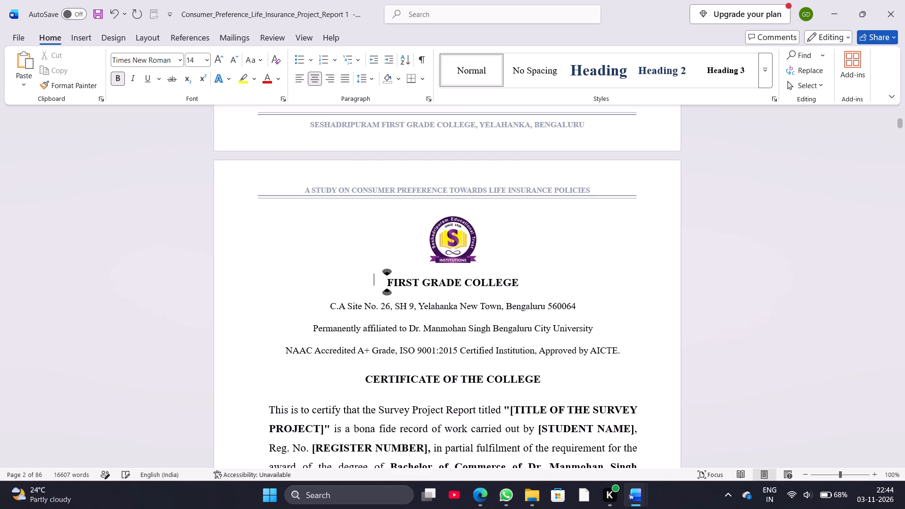
pyautogui.hotkey('ctrl', 'z')
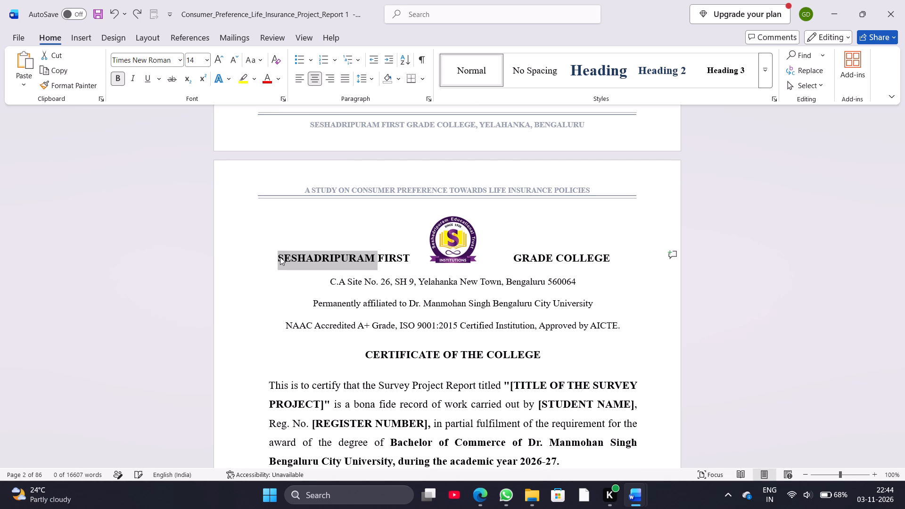
pyautogui.click(271, 253)
pyautogui.press('Return')
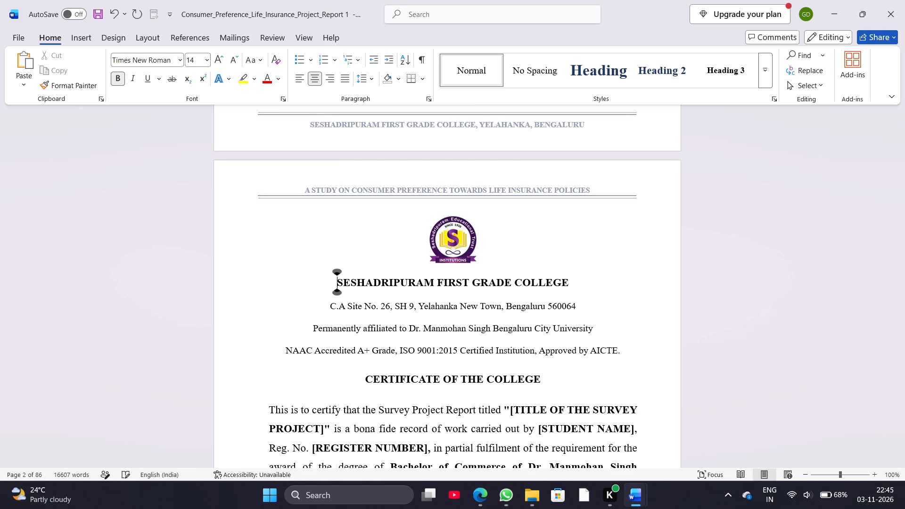
# Copy the university logo banner from the Research Project Guidelines document and paste it above the college certificate, making room with four blank lines.
pyautogui.scroll(3, 271, 253)
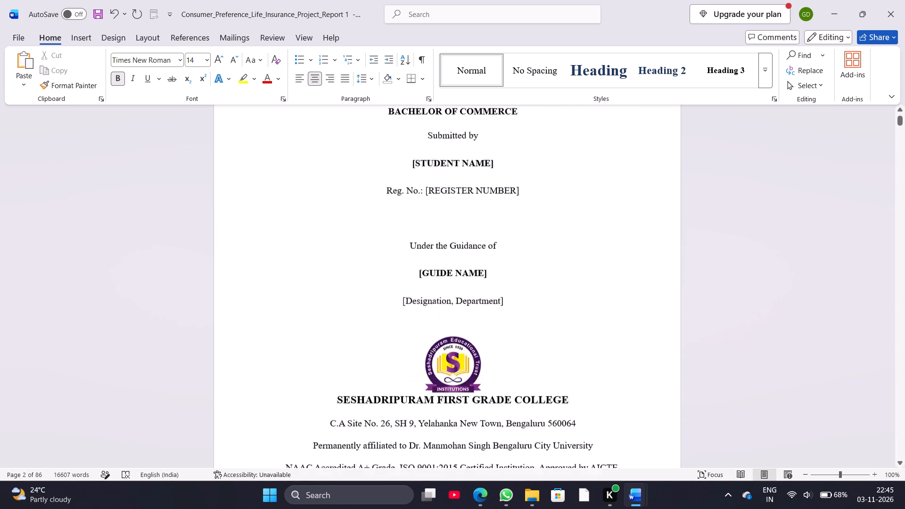
pyautogui.scroll(-1, 271, 253)
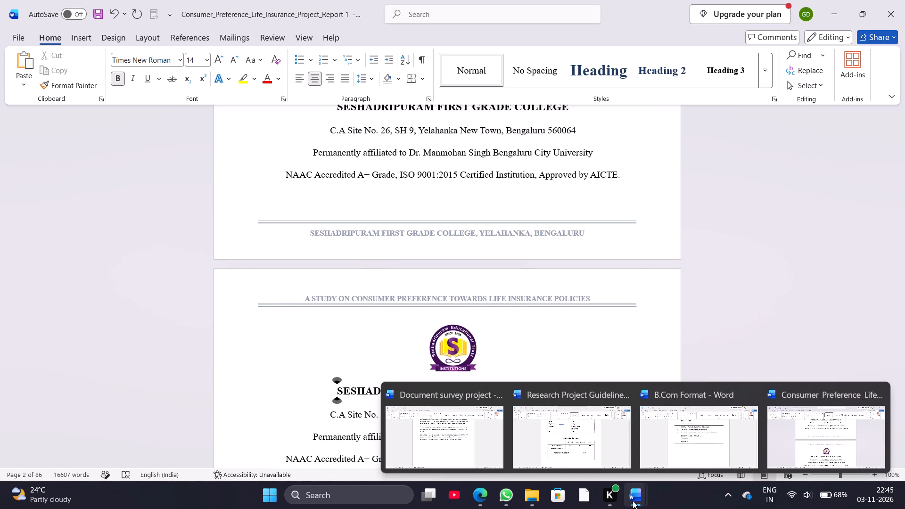
pyautogui.click(602, 460)
pyautogui.scroll(4, 430, 311)
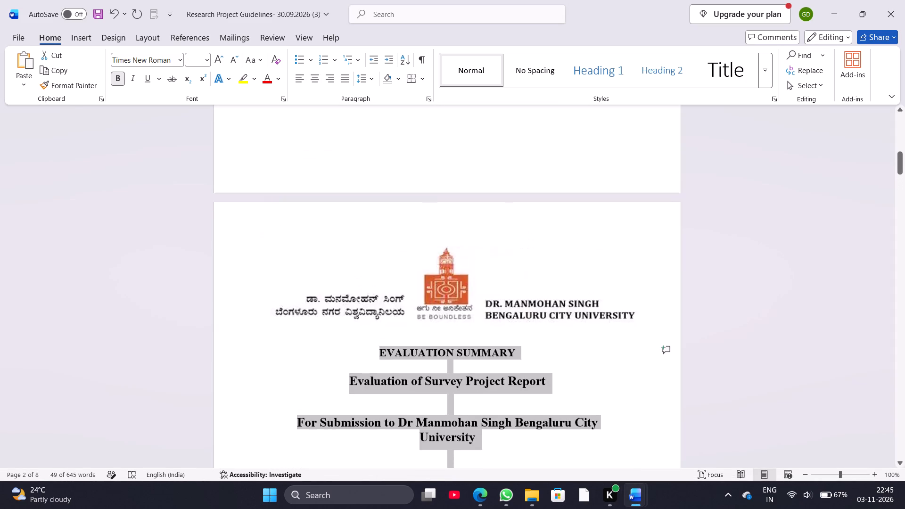
pyautogui.click(430, 311)
pyautogui.hotkey('ctrl', 'c')
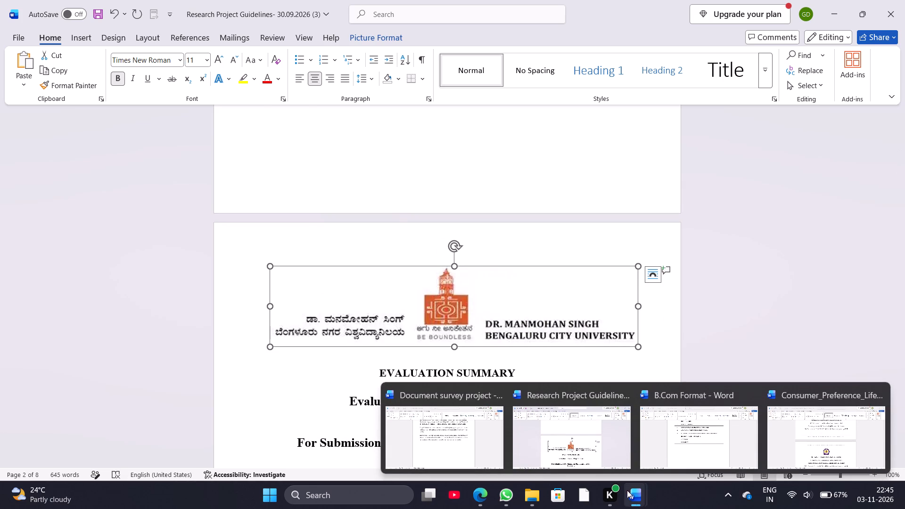
pyautogui.click(816, 430)
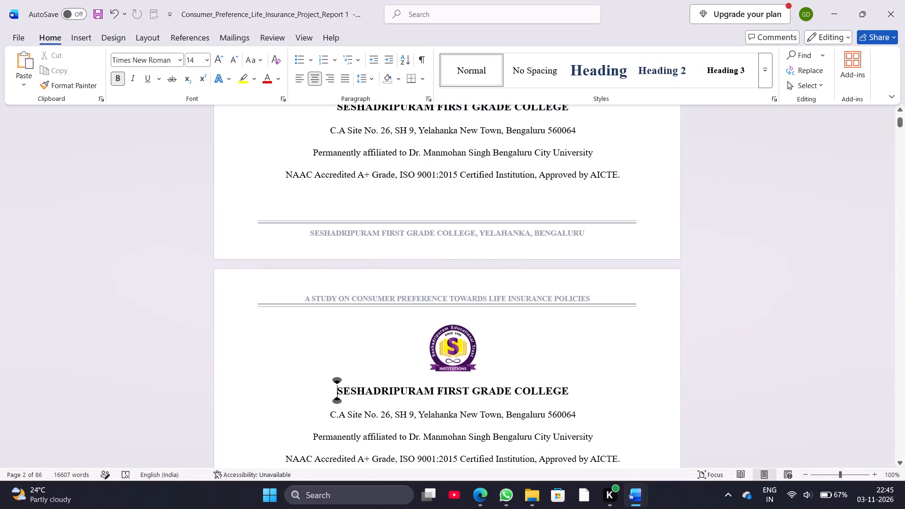
pyautogui.click(308, 339)
pyautogui.press('Return')
pyautogui.press('Return')
pyautogui.press('Return')
pyautogui.press('Return')
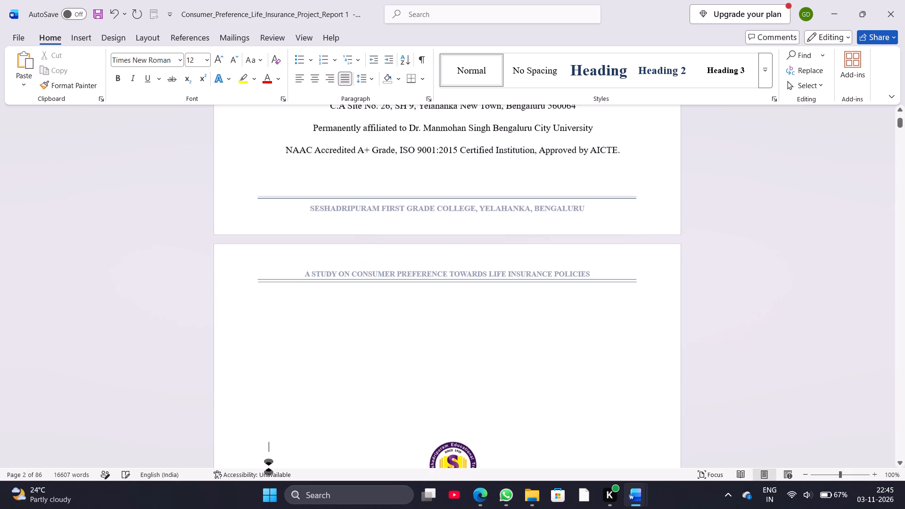
pyautogui.click(386, 332)
pyautogui.hotkey('ctrl', 'v')
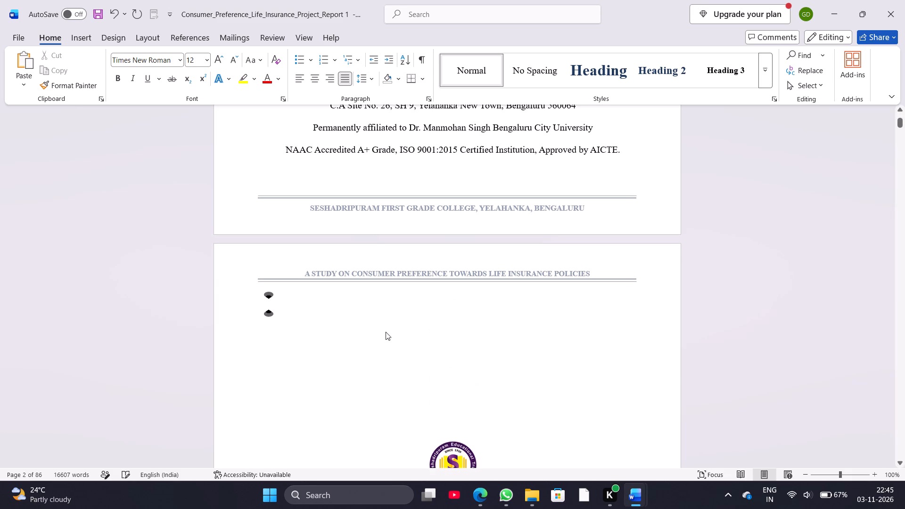
# Shrink the pasted university logo banner slightly from its lower corner and centre it on the page.
pyautogui.click(426, 344)
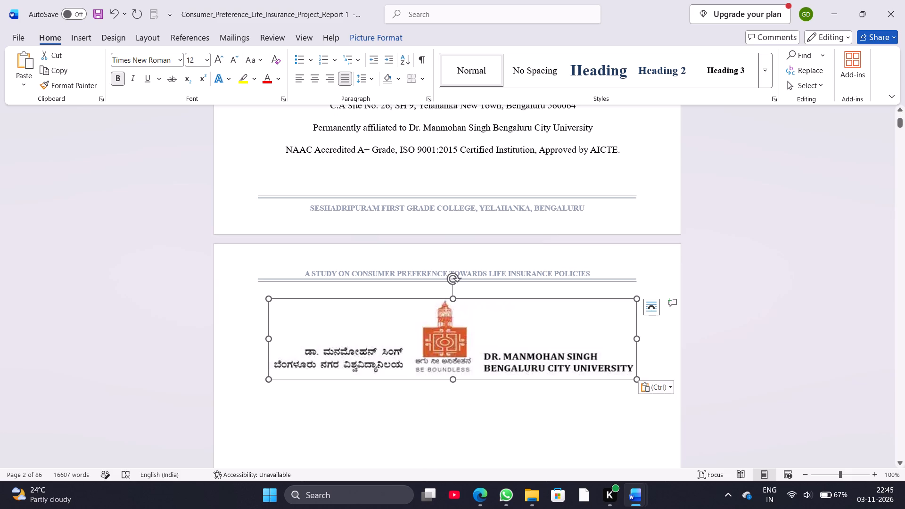
pyautogui.moveTo(636, 377); pyautogui.dragTo(628, 368)
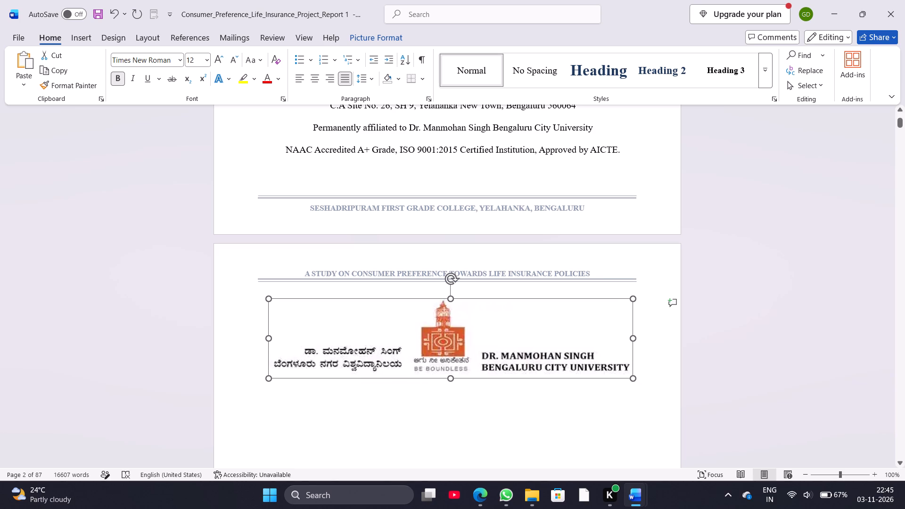
pyautogui.moveTo(628, 368); pyautogui.dragTo(620, 357)
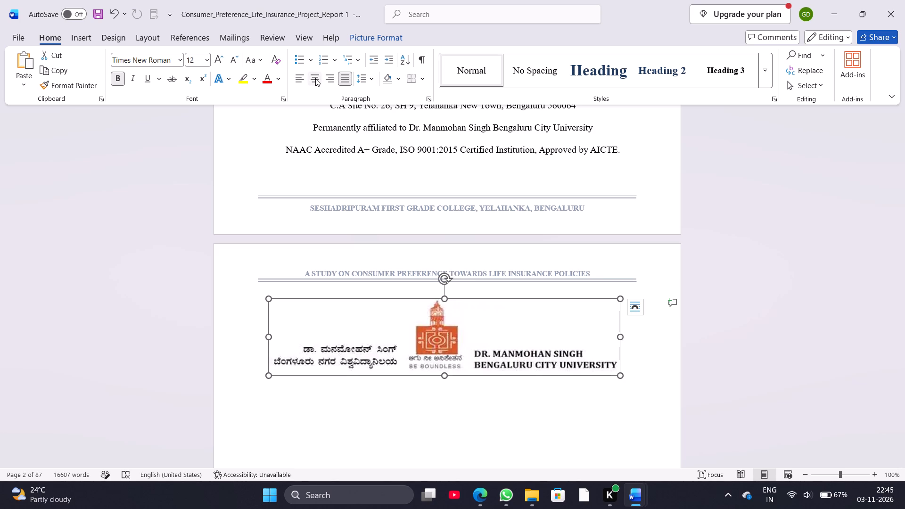
pyautogui.click(315, 78)
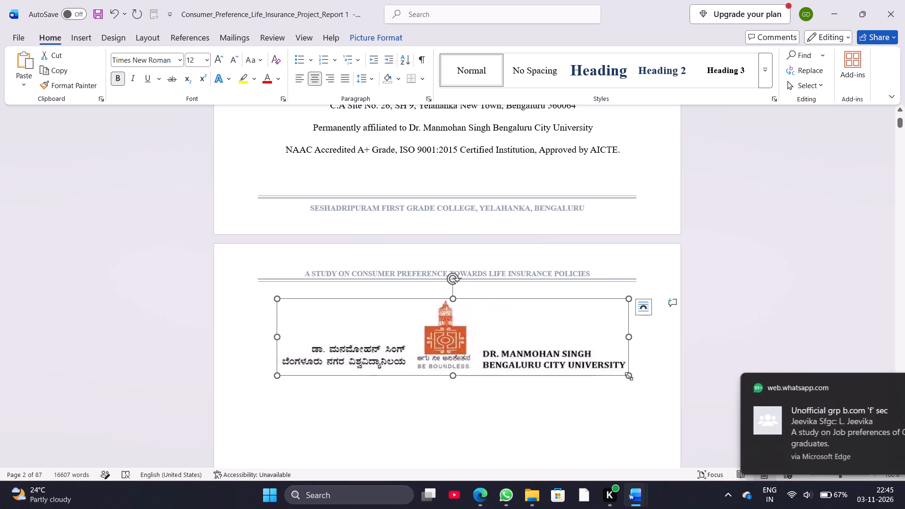
pyautogui.moveTo(628, 373); pyautogui.dragTo(616, 358)
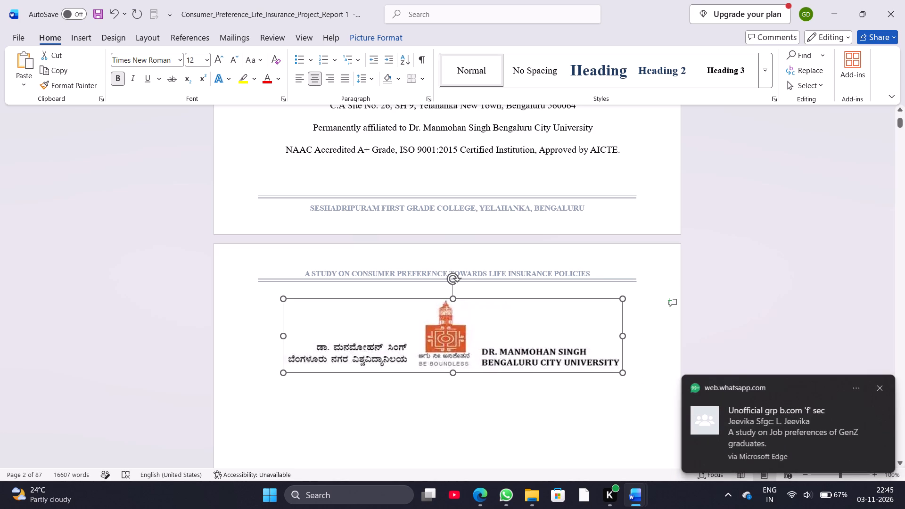
pyautogui.moveTo(616, 358); pyautogui.dragTo(608, 348)
# Place the cursor beneath the pasted banner, and select the Research Project Guidelines evaluation content from EVALUATION SUMMARY through the examiner table.
pyautogui.scroll(-1, 563, 416)
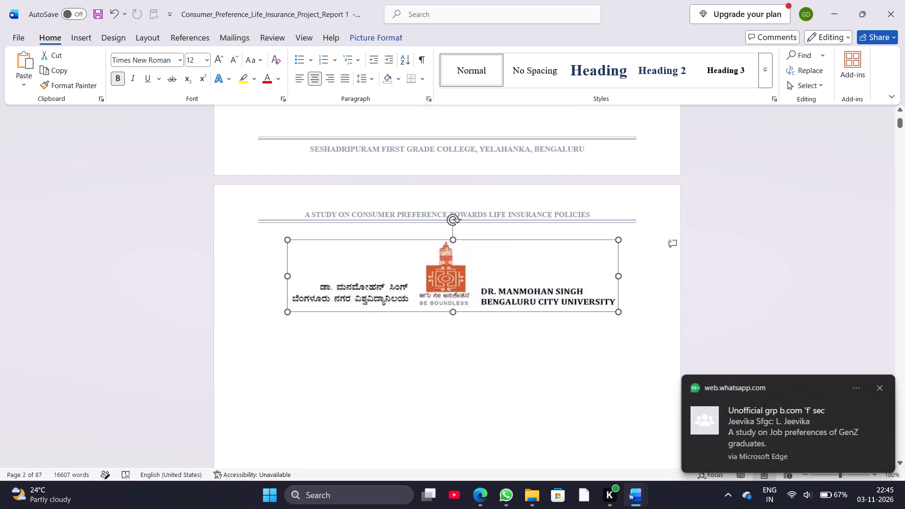
pyautogui.scroll(-1, 563, 416)
pyautogui.click(420, 236)
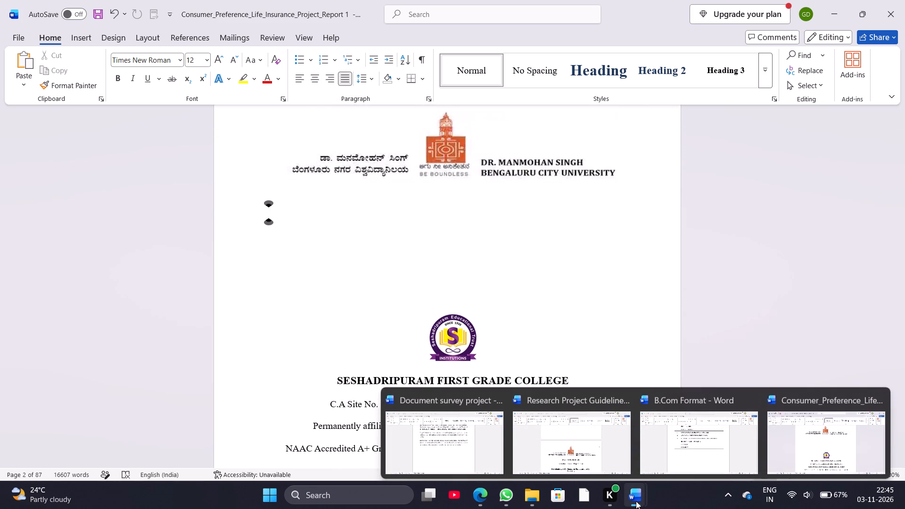
pyautogui.click(582, 462)
pyautogui.scroll(-1, 470, 356)
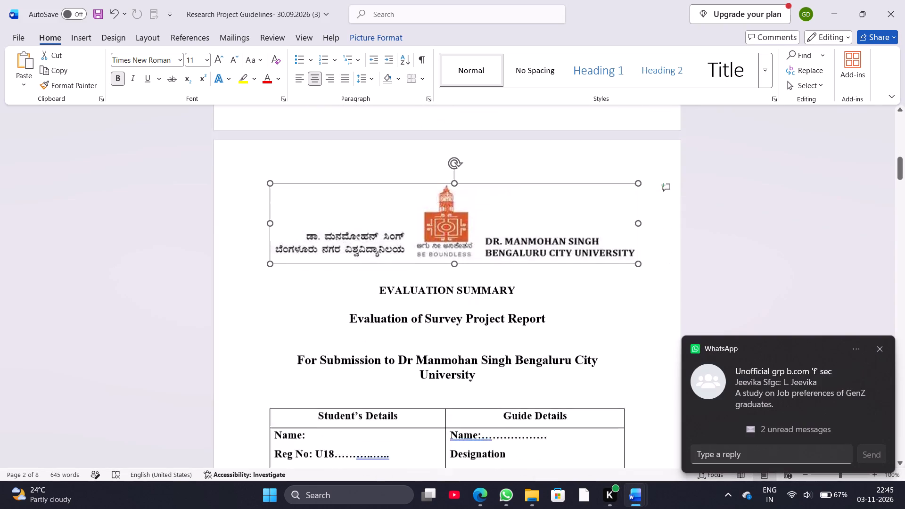
pyautogui.scroll(-1, 470, 356)
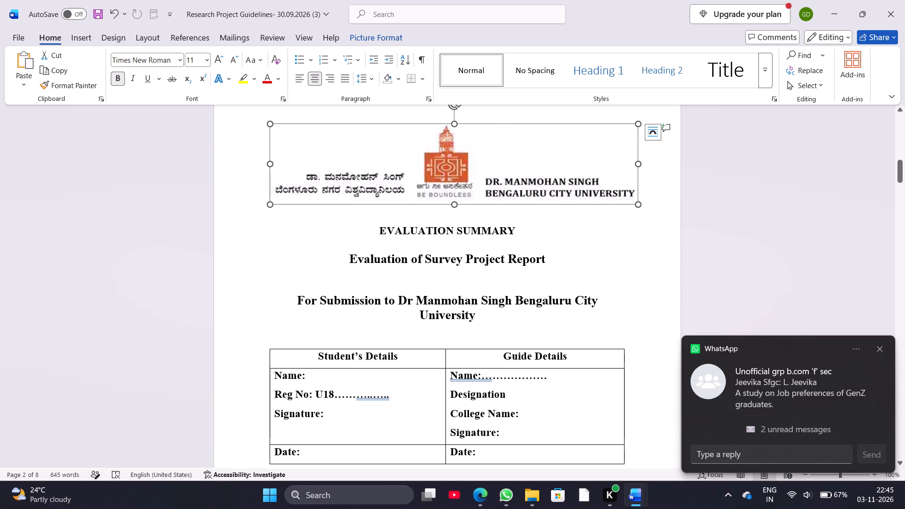
pyautogui.click(373, 231)
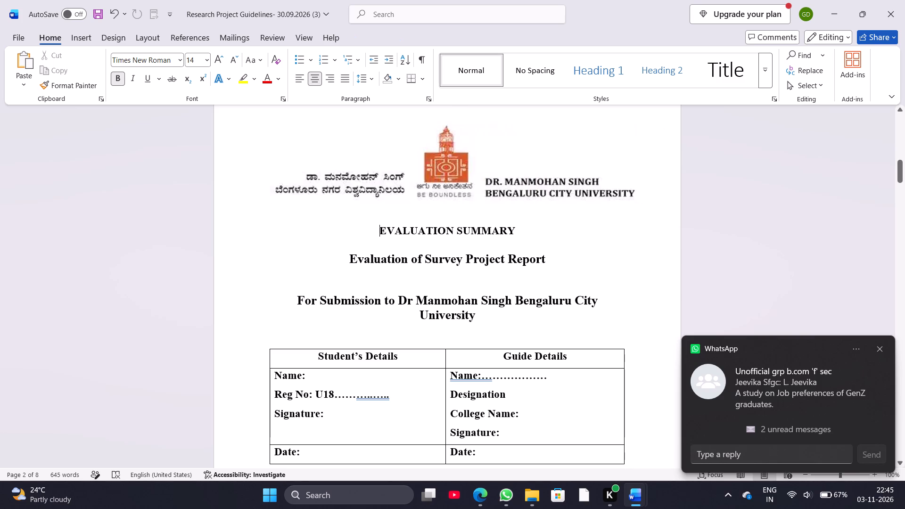
pyautogui.moveTo(373, 231); pyautogui.dragTo(471, 447)
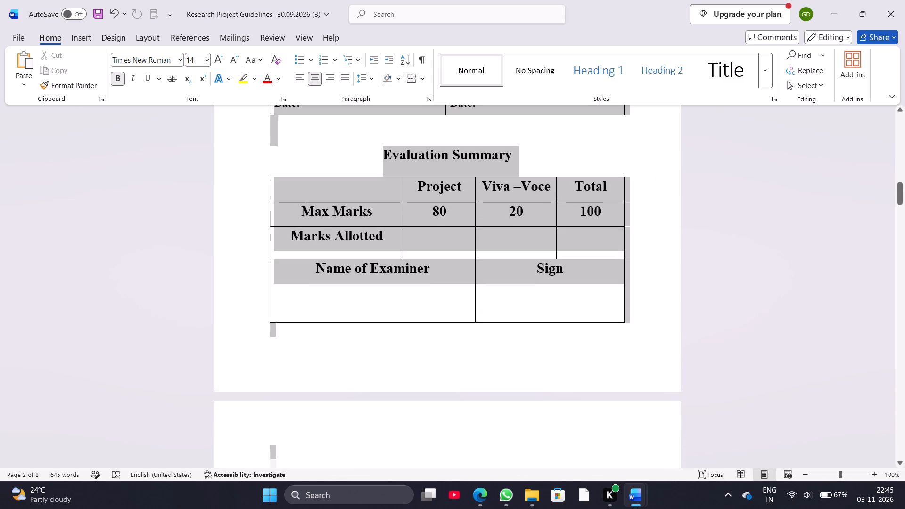
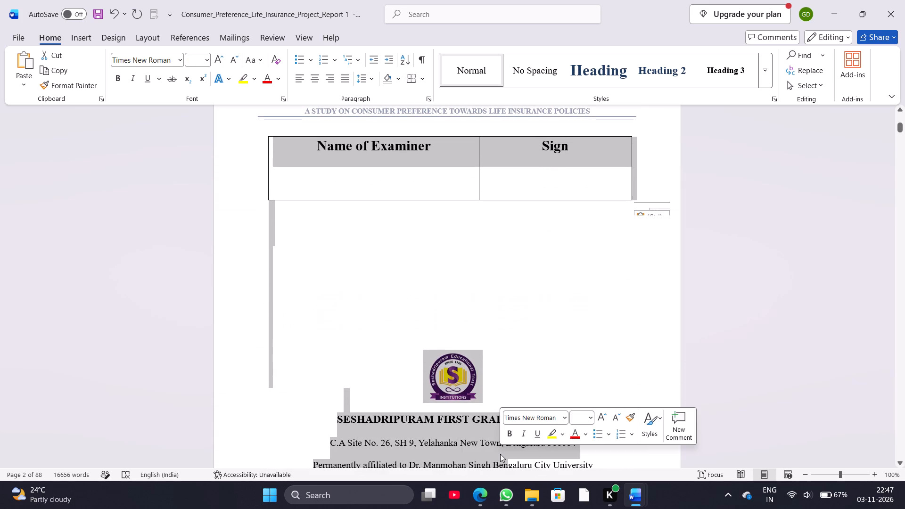
# Set the pasted Evaluation Summary heading and its marks and examiner table to font size 14.
pyautogui.moveTo(417, 328); pyautogui.dragTo(413, 296)
pyautogui.click(413, 296)
pyautogui.scroll(2, 413, 296)
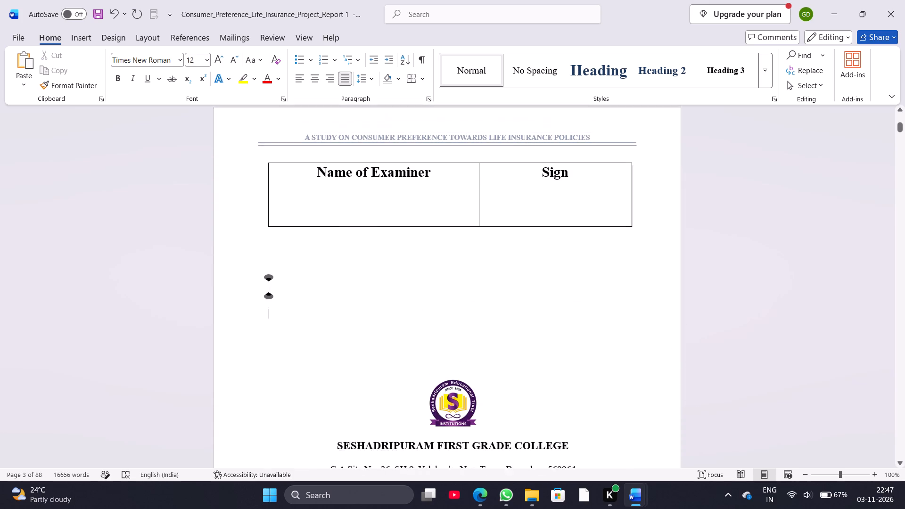
pyautogui.scroll(2, 413, 296)
pyautogui.moveTo(380, 197); pyautogui.dragTo(556, 425)
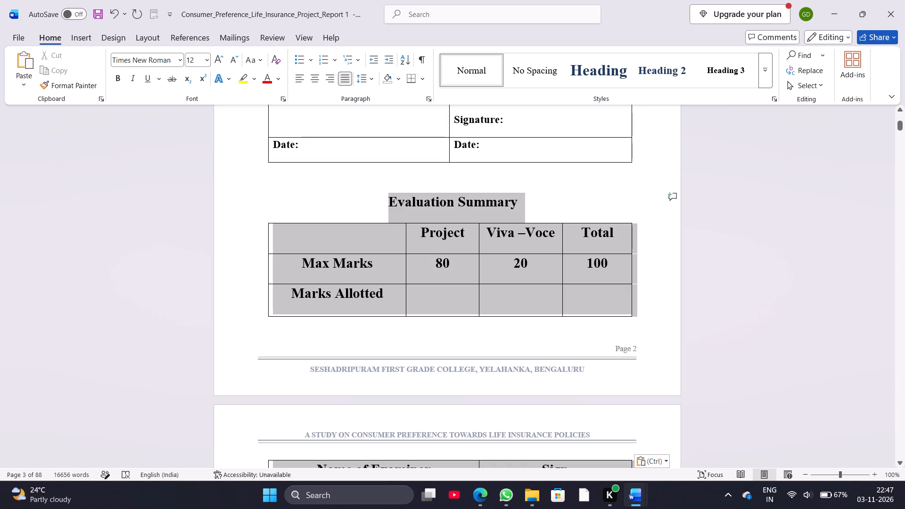
pyautogui.moveTo(556, 425); pyautogui.dragTo(638, 487)
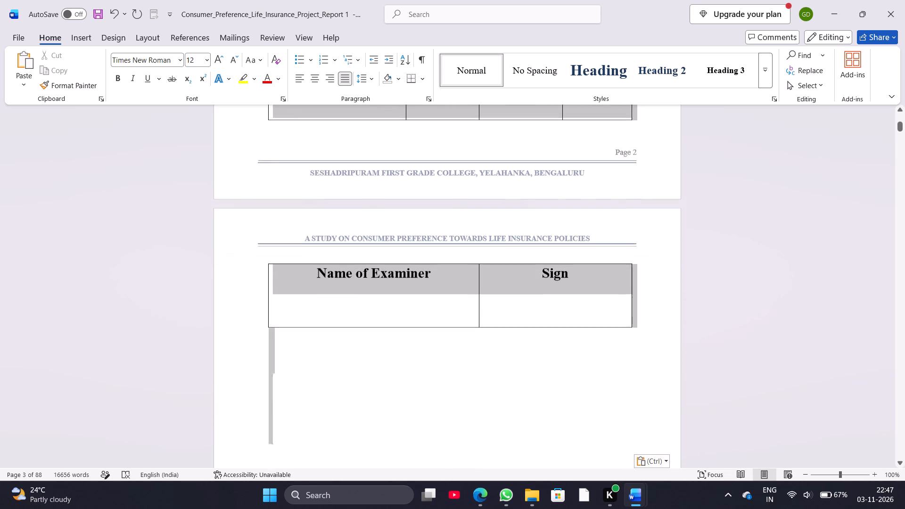
pyautogui.moveTo(638, 487); pyautogui.dragTo(600, 341)
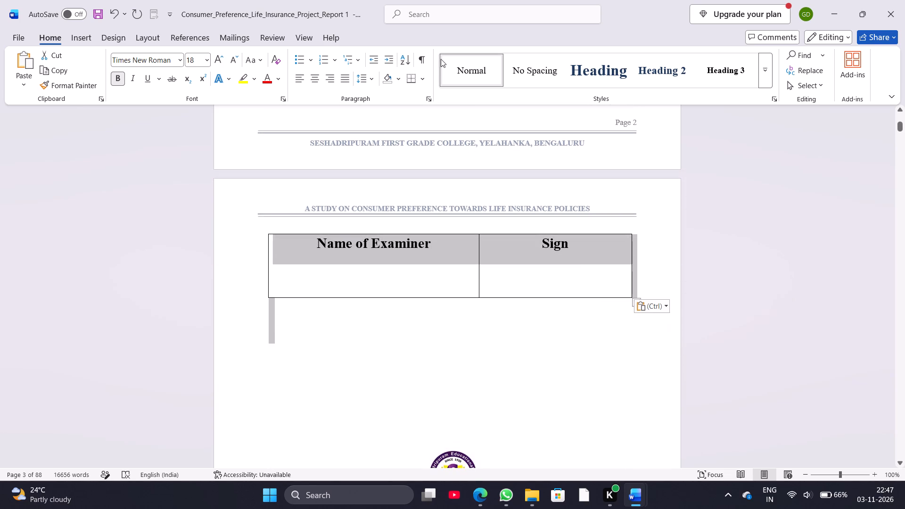
pyautogui.click(207, 56)
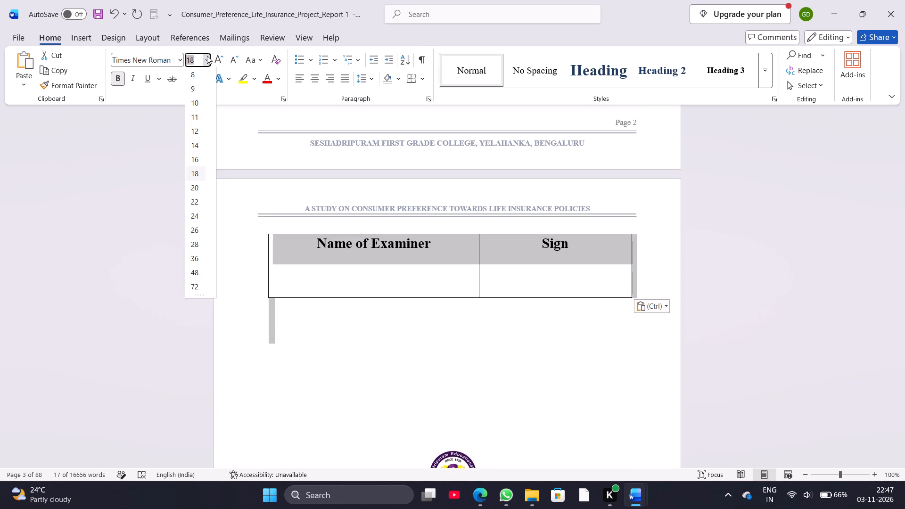
pyautogui.click(201, 143)
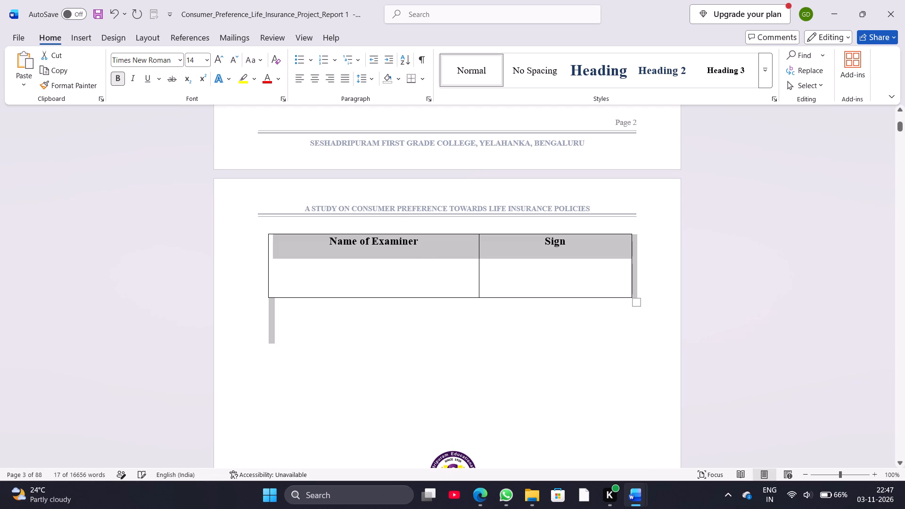
pyautogui.click(593, 316)
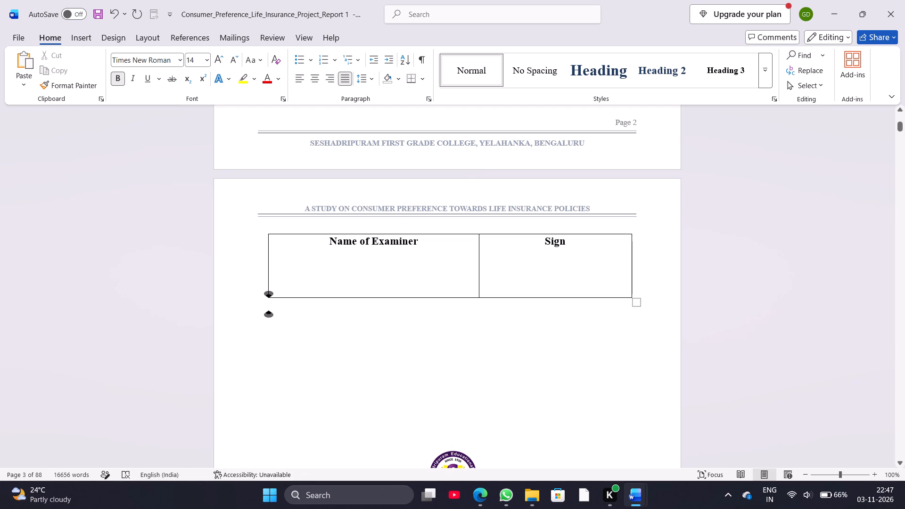
# Shrink the marks and examiner table from its lower corner, reducing the row heights and slightly narrowing it.
pyautogui.click(624, 284)
pyautogui.moveTo(639, 304); pyautogui.dragTo(627, 232)
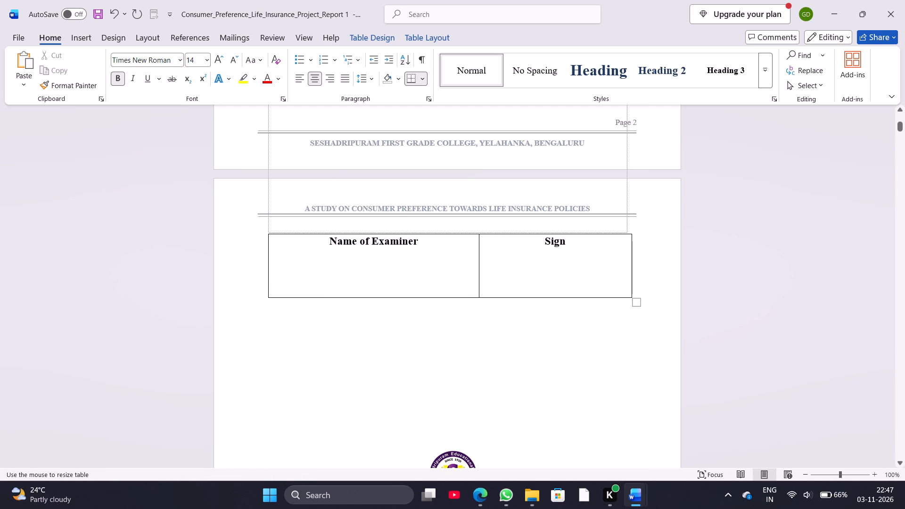
pyautogui.moveTo(627, 232); pyautogui.dragTo(627, 189)
pyautogui.moveTo(627, 189); pyautogui.dragTo(627, 173)
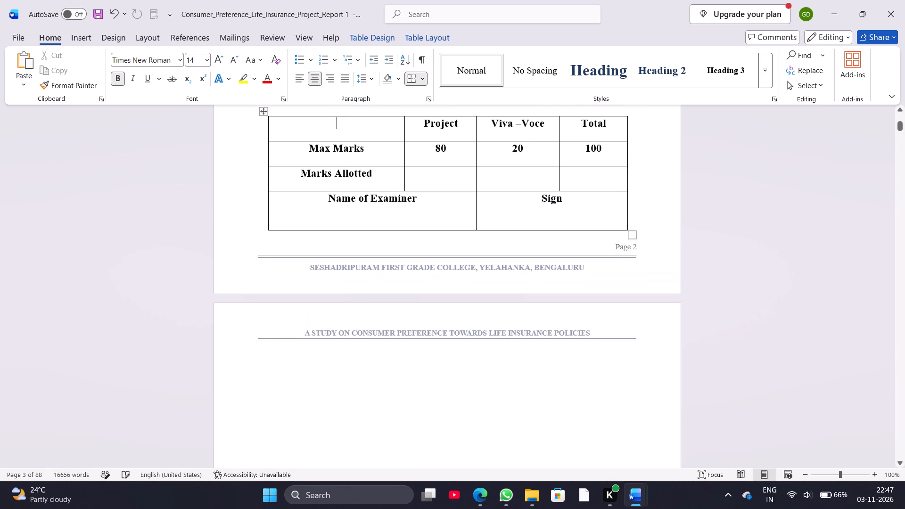
# Remove the blank lines above the 'For Submission to Dr Manmohan Singh Bengaluru City University' and 'Evaluation of Survey Project Report' headings.
pyautogui.scroll(3, 524, 230)
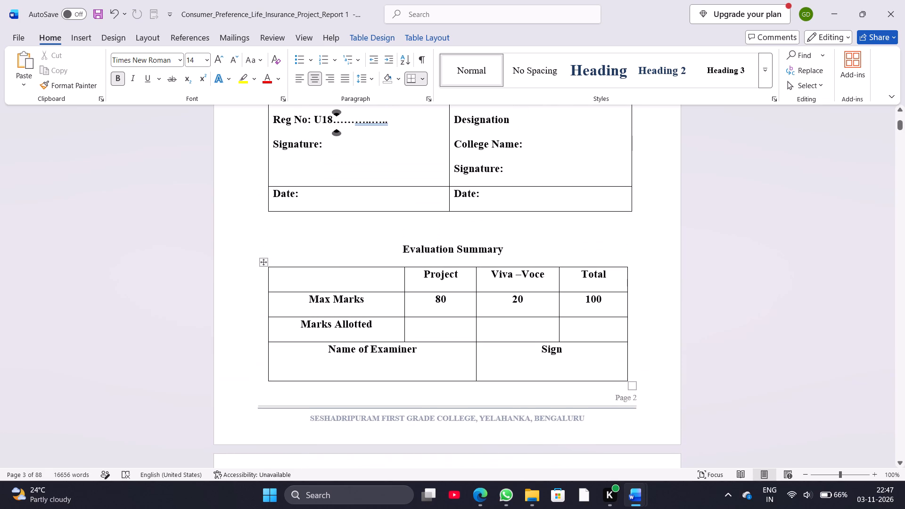
pyautogui.scroll(1, 524, 230)
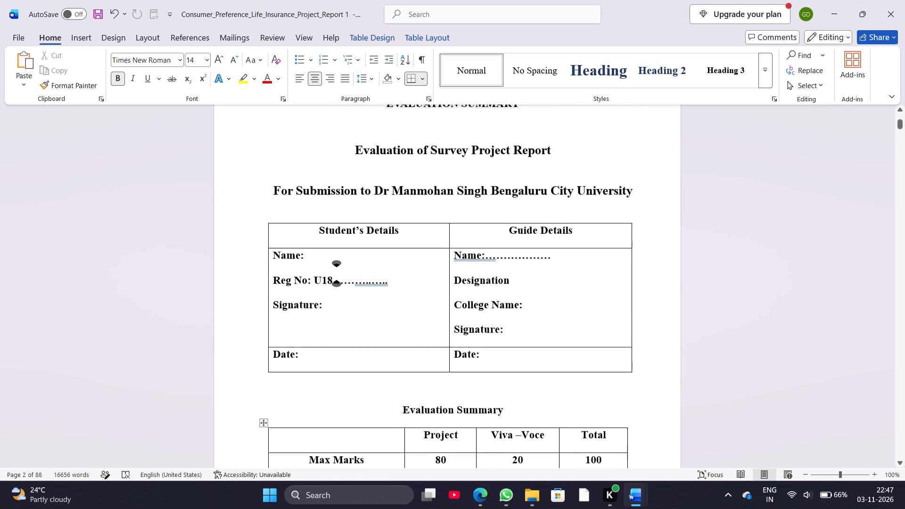
pyautogui.scroll(3, 524, 230)
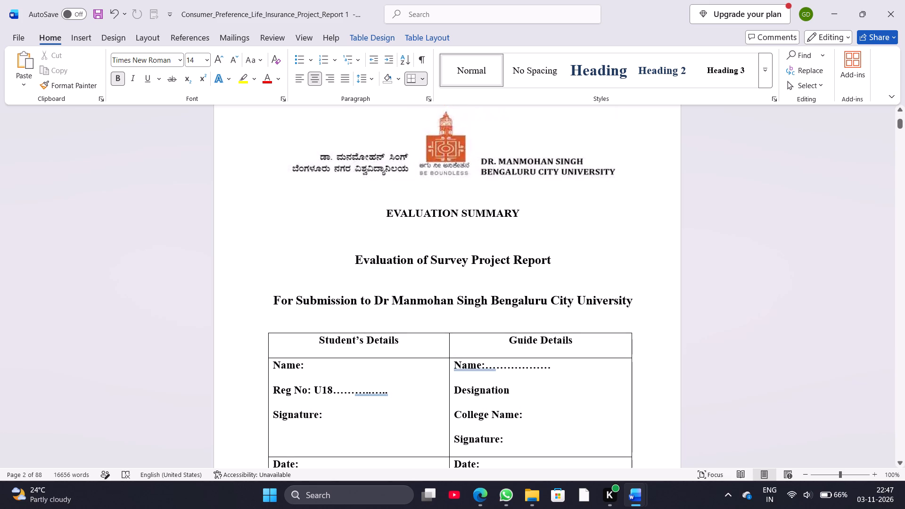
pyautogui.click(273, 301)
pyautogui.press('BackSpace')
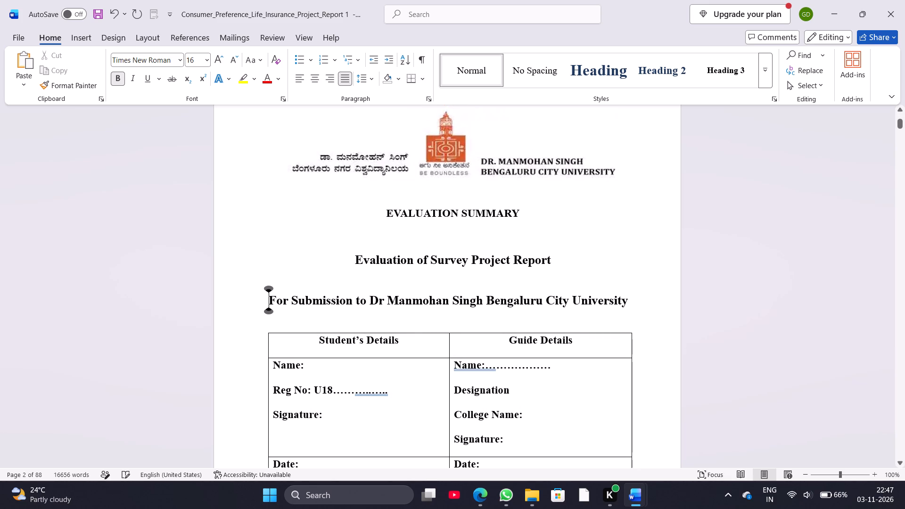
pyautogui.press('BackSpace')
pyautogui.press('BackSpace')
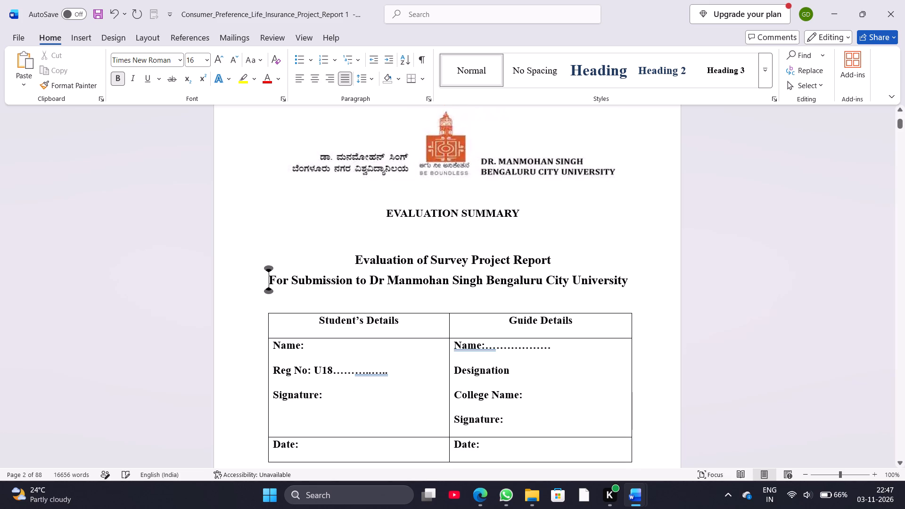
pyautogui.click(350, 261)
pyautogui.press('BackSpace')
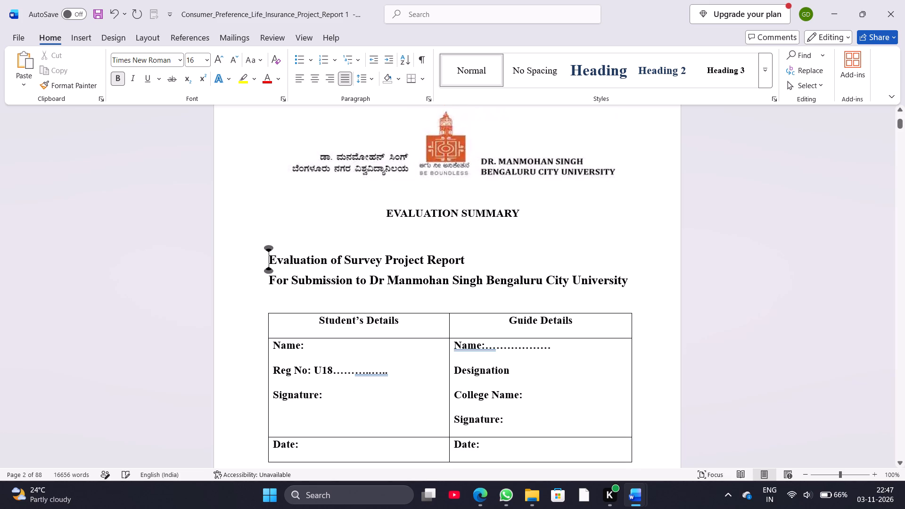
pyautogui.press('BackSpace')
pyautogui.press('BackSpace')
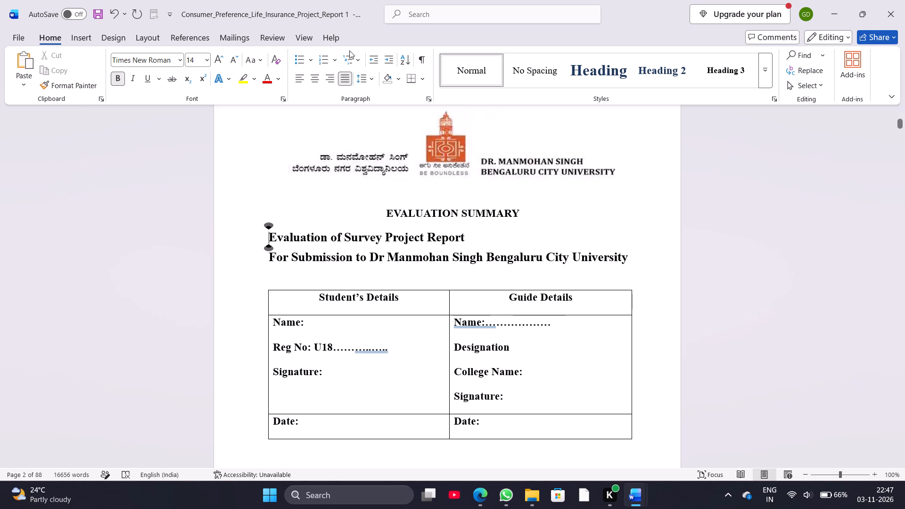
# Centre the 'Evaluation of Survey Project Report' and 'For Submission to Dr Manmohan Singh Bengaluru City University' lines.
pyautogui.click(314, 77)
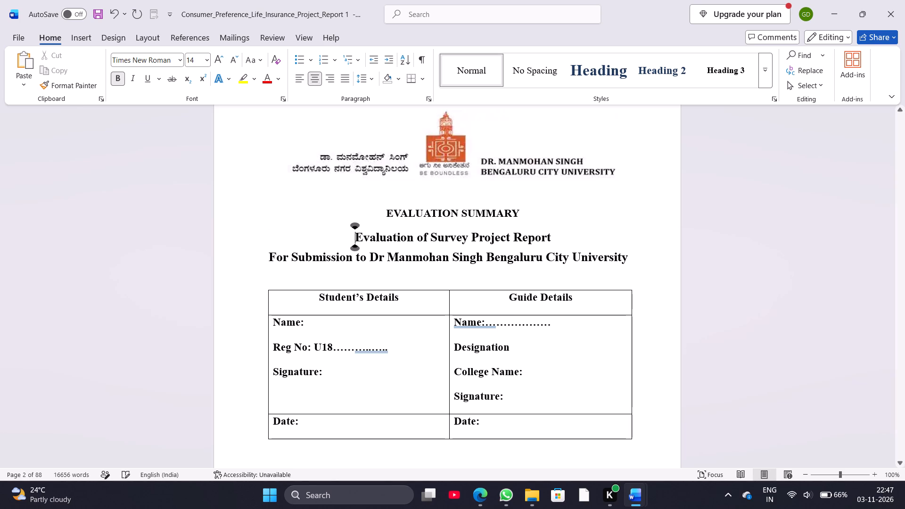
pyautogui.click(271, 258)
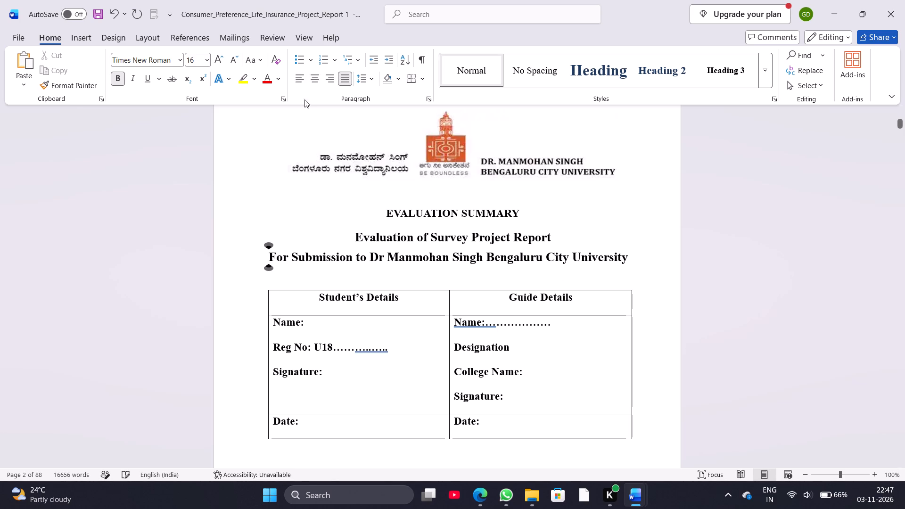
pyautogui.click(315, 83)
# Insert two blank lines above the Evaluation Summary heading, beneath the student and guide details table.
pyautogui.scroll(-1, 356, 287)
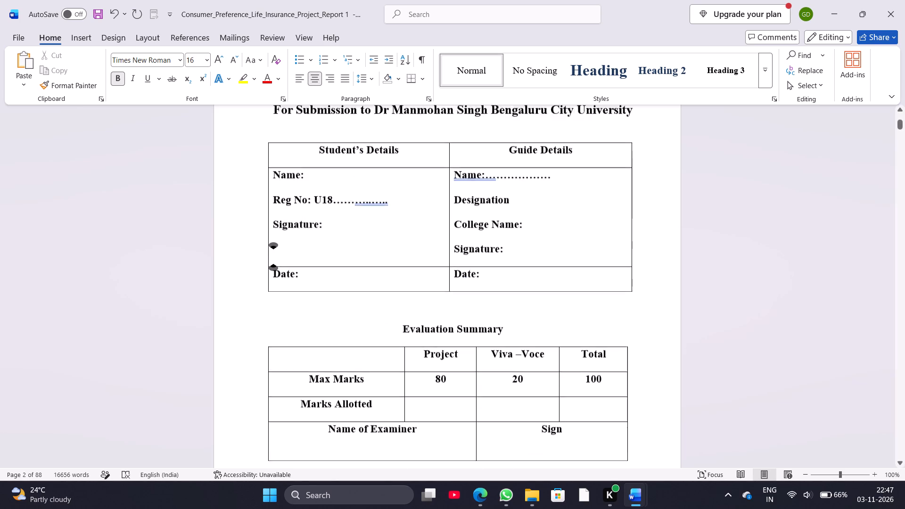
pyautogui.scroll(-3, 356, 287)
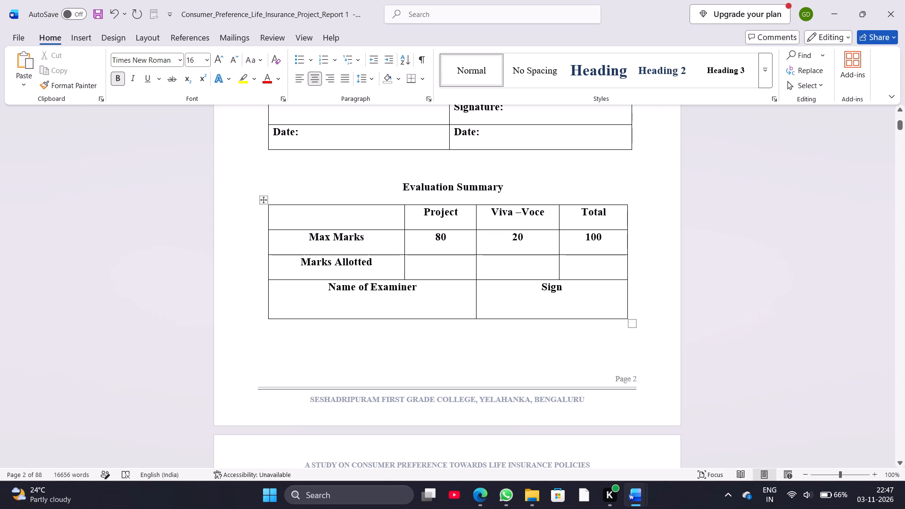
pyautogui.click(397, 182)
pyautogui.press('Return')
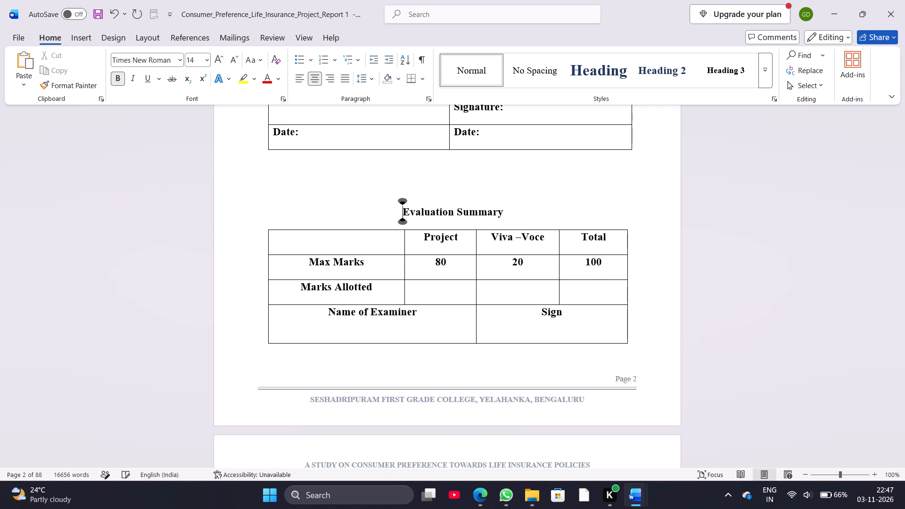
pyautogui.press('Return')
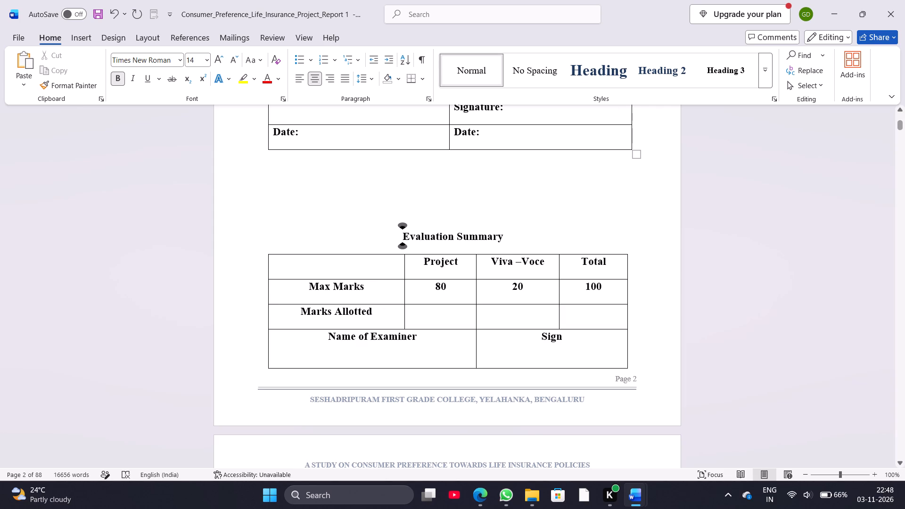
# Enlarge the student and guide details table from its lower corner, making its rows taller.
pyautogui.moveTo(632, 152); pyautogui.dragTo(634, 179)
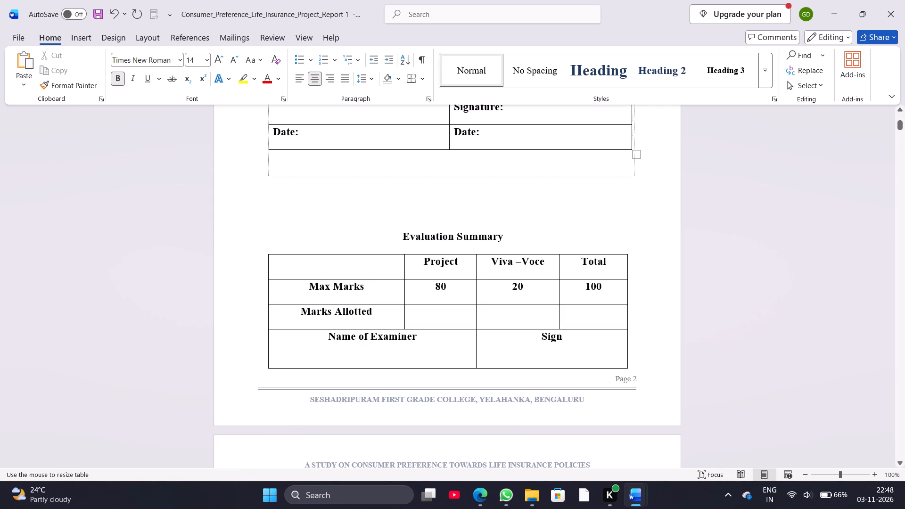
pyautogui.moveTo(634, 179); pyautogui.dragTo(634, 190)
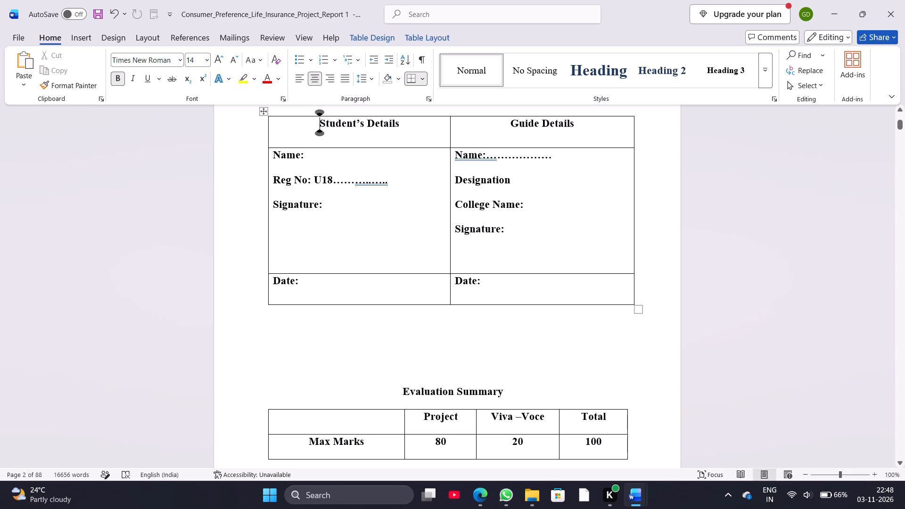
# Look through the report from the title page to its end, and examine the survey response and calculation tables in the appendix.
pyautogui.scroll(10, 437, 199)
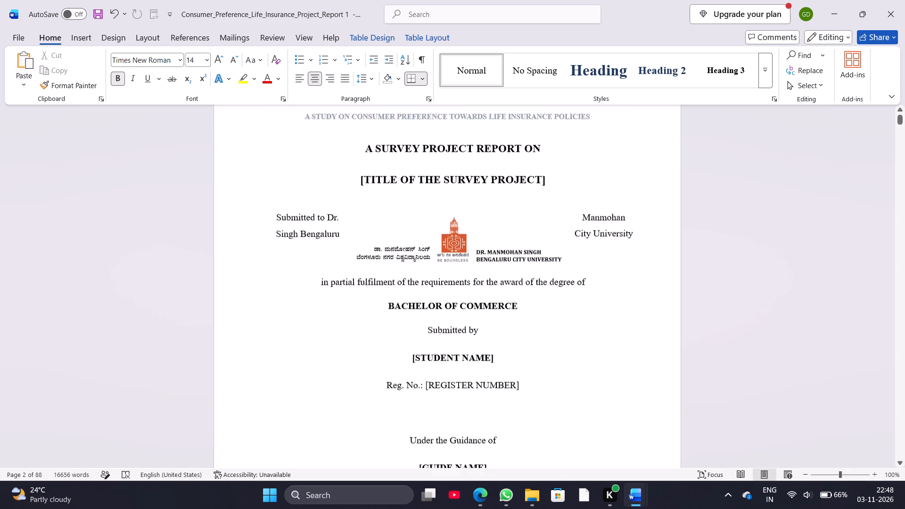
pyautogui.scroll(1, 437, 199)
pyautogui.scroll(-8, 437, 199)
pyautogui.scroll(-20, 437, 199)
pyautogui.scroll(-20, 437, 199)
pyautogui.scroll(-20, 437, 199)
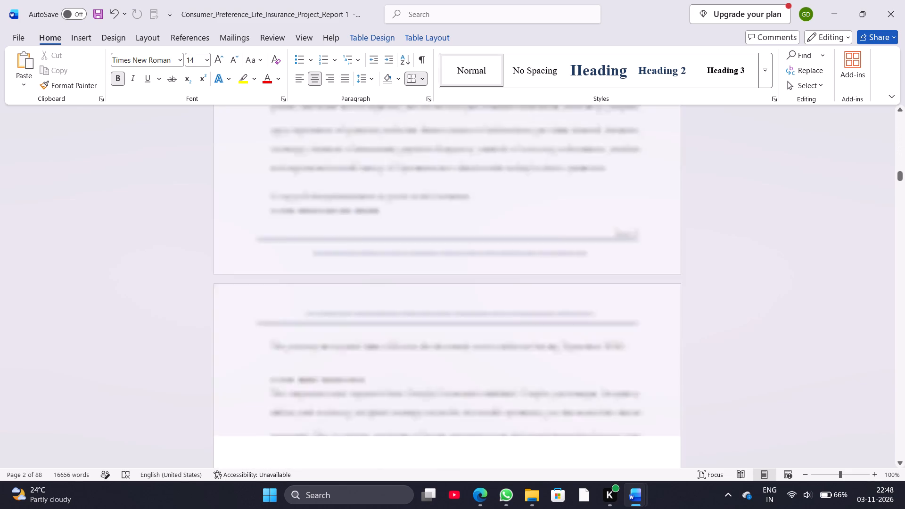
pyautogui.scroll(-20, 437, 199)
pyautogui.scroll(-20, 437, 199)
pyautogui.scroll(-20, 437, 199)
pyautogui.scroll(-18, 437, 199)
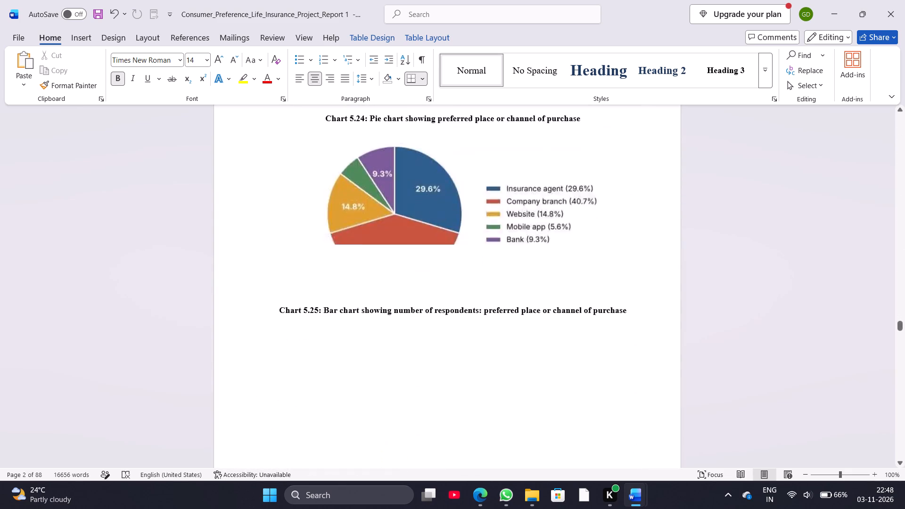
pyautogui.scroll(-20, 437, 199)
pyautogui.scroll(-20, 437, 199)
pyautogui.scroll(-20, 437, 199)
pyautogui.scroll(-20, 437, 199)
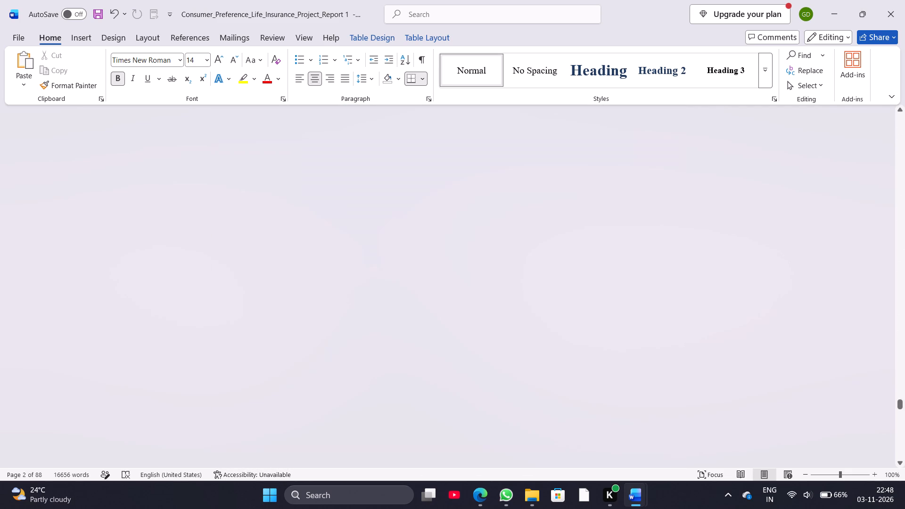
pyautogui.scroll(-20, 437, 199)
pyautogui.scroll(-20, 437, 199)
pyautogui.scroll(-20, 437, 199)
pyautogui.scroll(5, 437, 199)
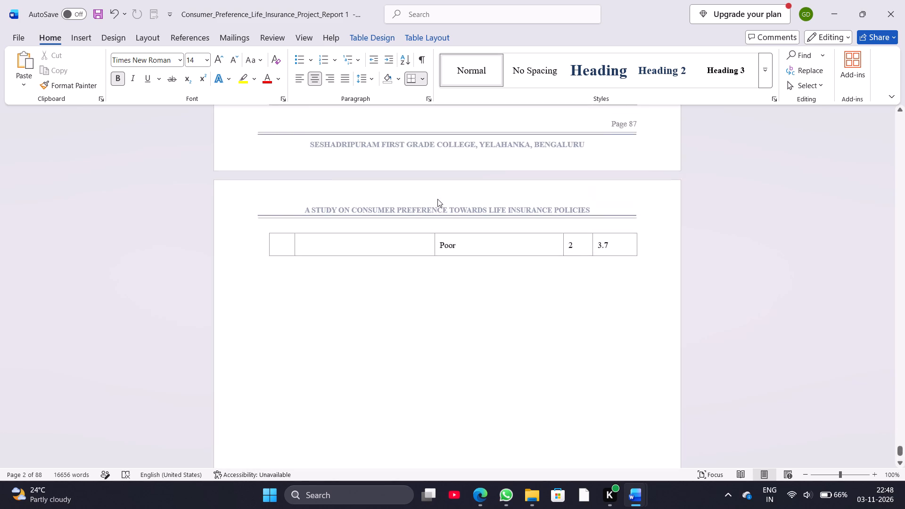
pyautogui.scroll(6, 437, 199)
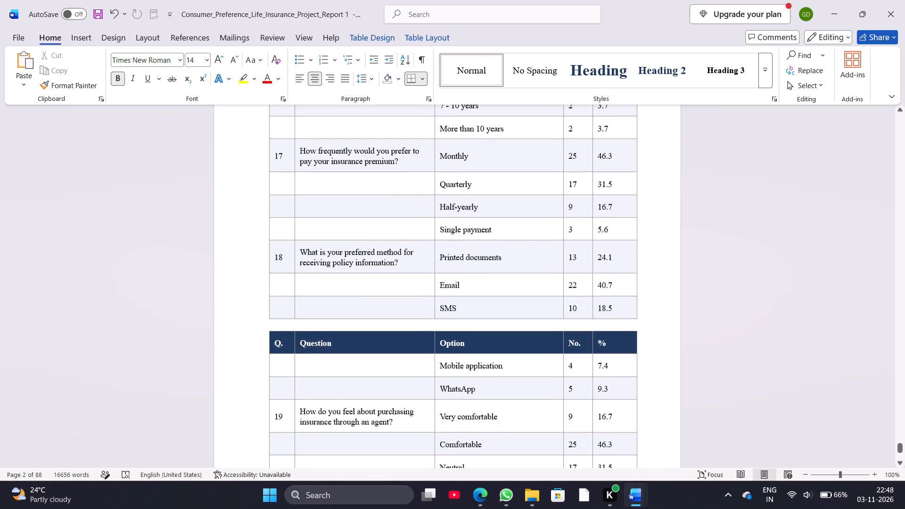
pyautogui.scroll(7, 437, 199)
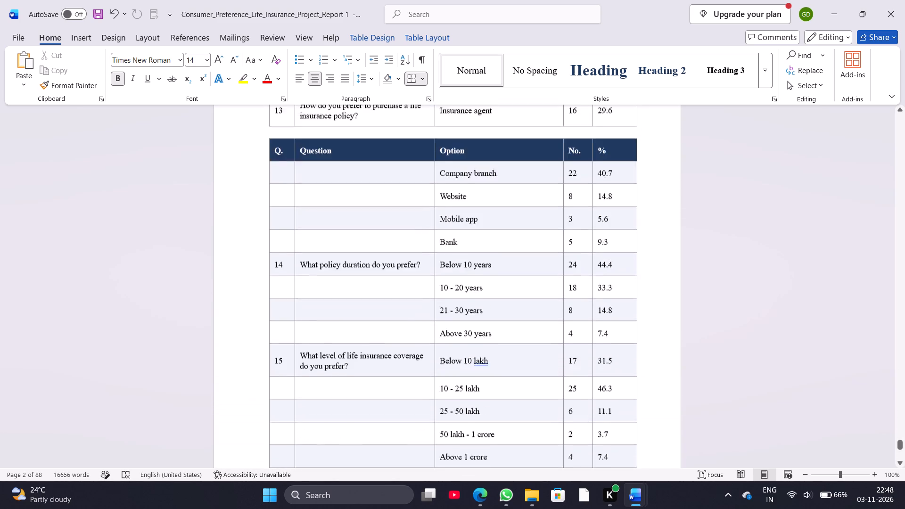
pyautogui.scroll(4, 437, 199)
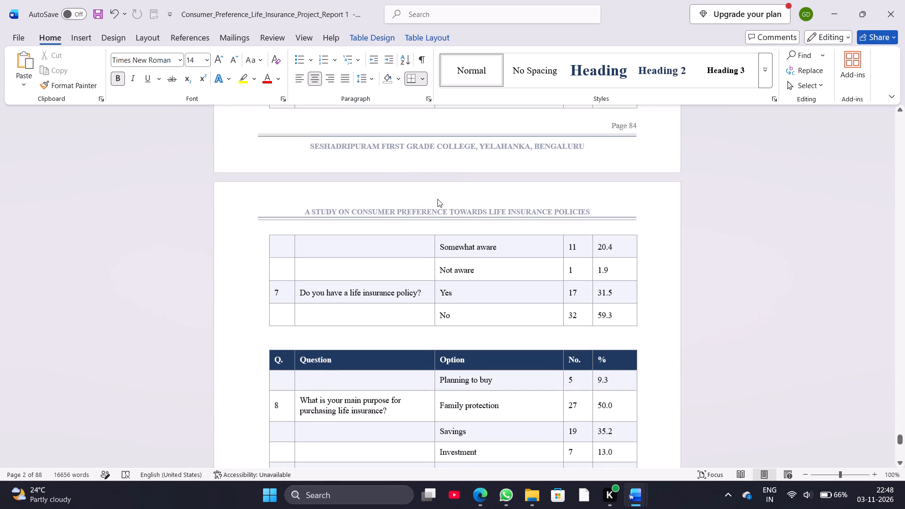
pyautogui.scroll(7, 437, 199)
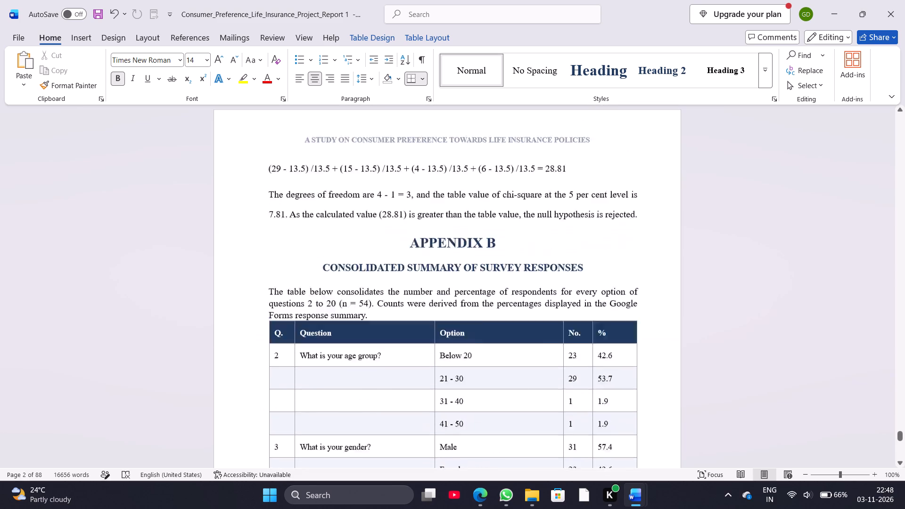
pyautogui.scroll(5, 437, 199)
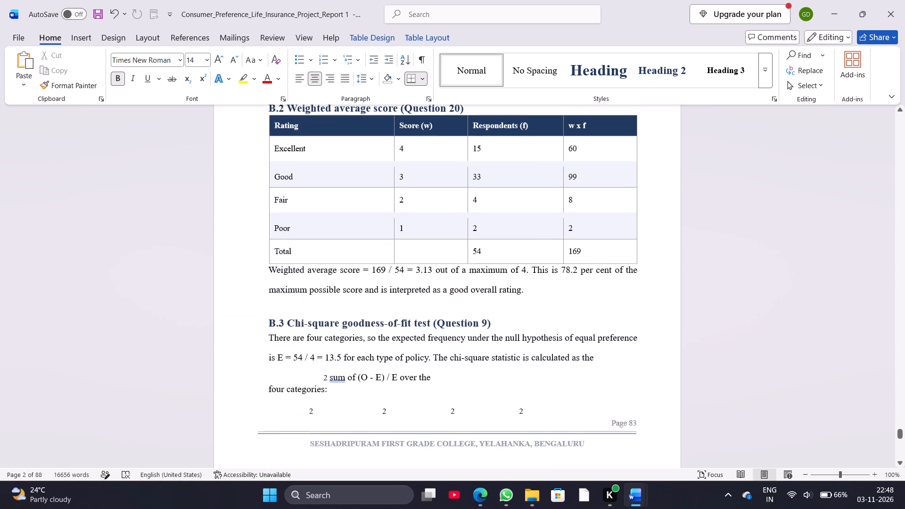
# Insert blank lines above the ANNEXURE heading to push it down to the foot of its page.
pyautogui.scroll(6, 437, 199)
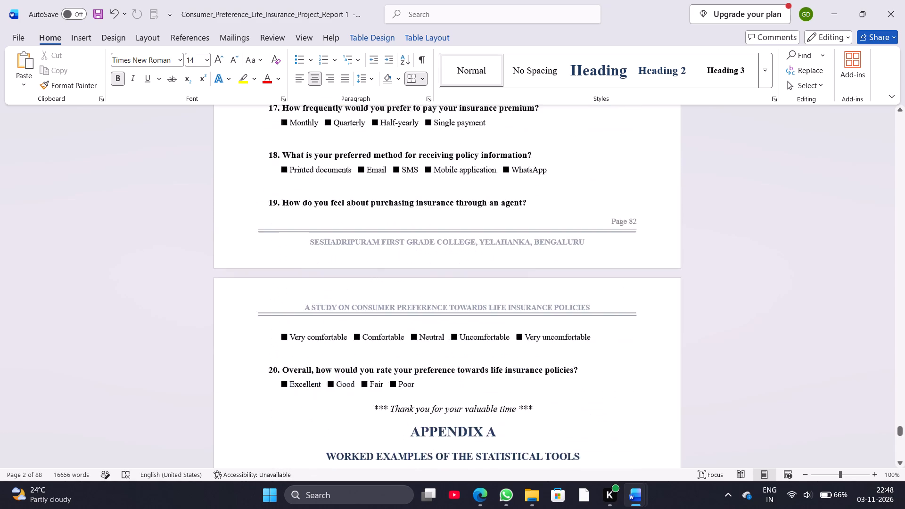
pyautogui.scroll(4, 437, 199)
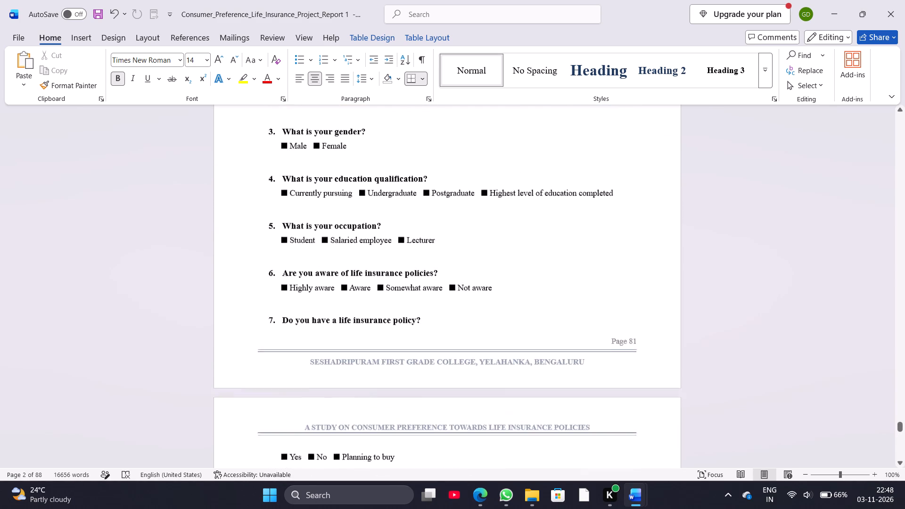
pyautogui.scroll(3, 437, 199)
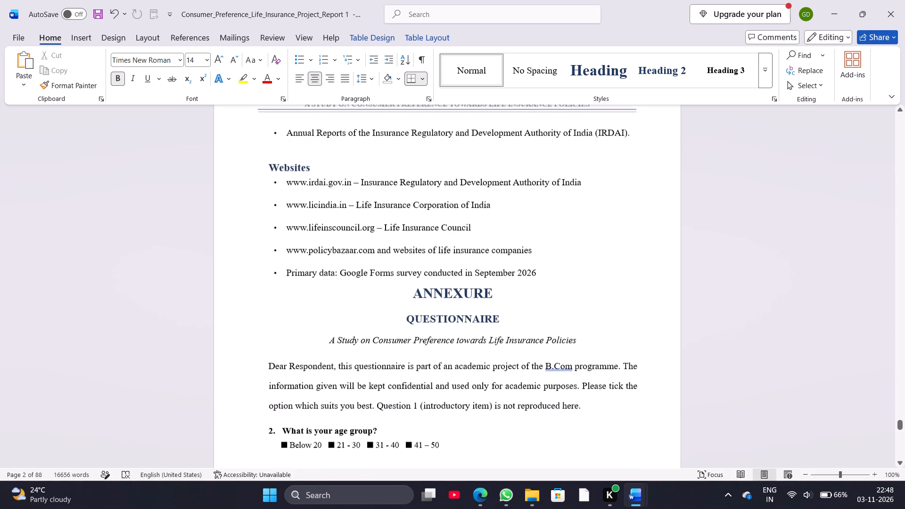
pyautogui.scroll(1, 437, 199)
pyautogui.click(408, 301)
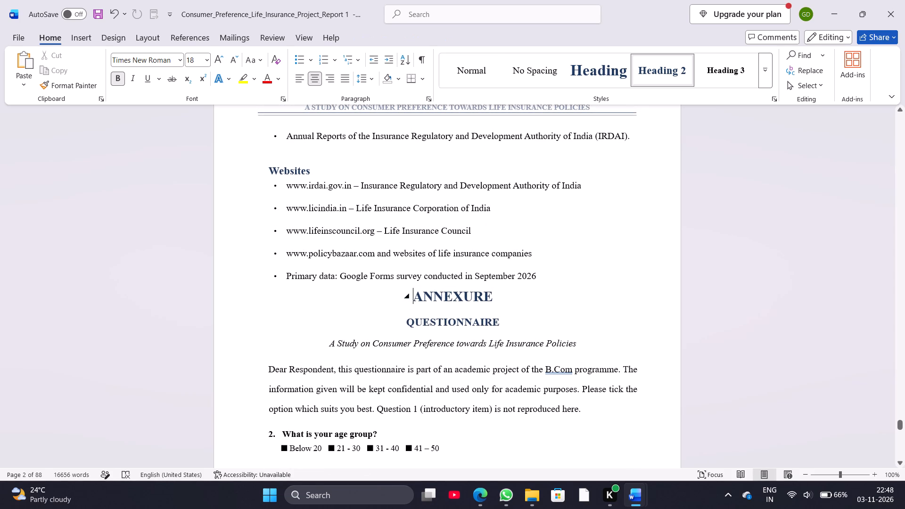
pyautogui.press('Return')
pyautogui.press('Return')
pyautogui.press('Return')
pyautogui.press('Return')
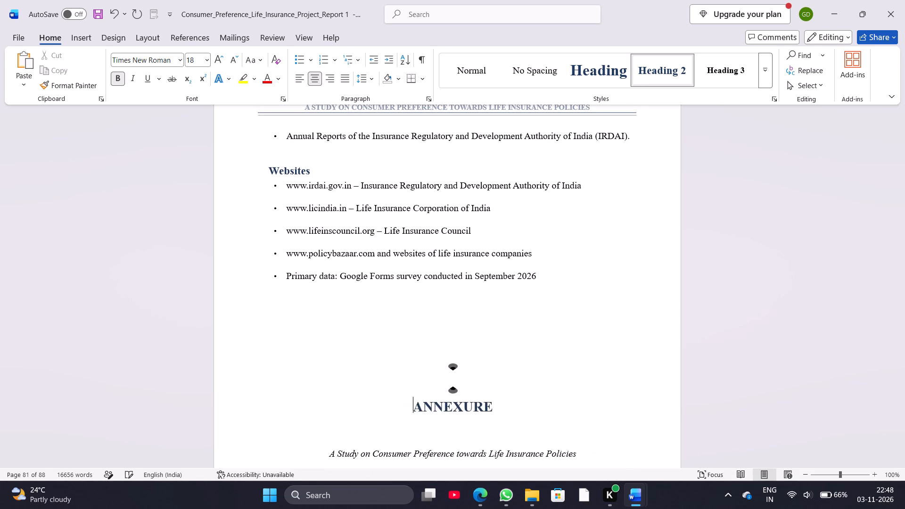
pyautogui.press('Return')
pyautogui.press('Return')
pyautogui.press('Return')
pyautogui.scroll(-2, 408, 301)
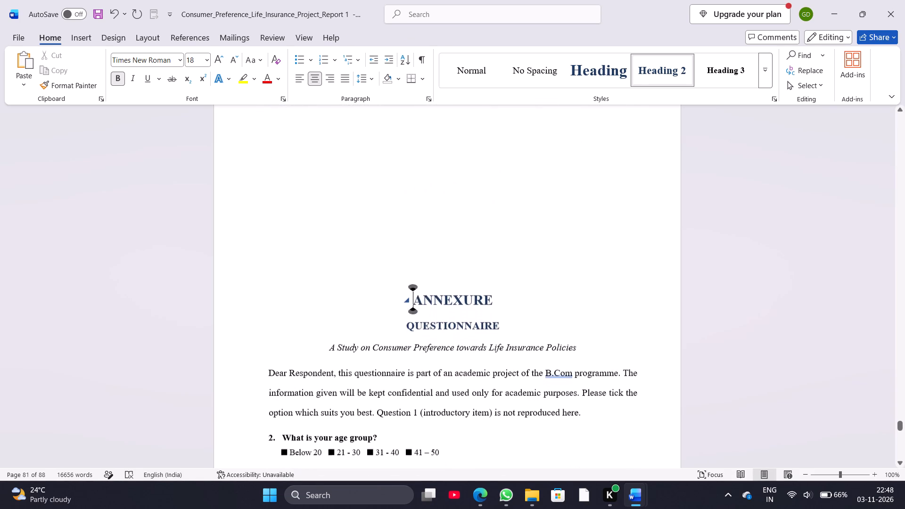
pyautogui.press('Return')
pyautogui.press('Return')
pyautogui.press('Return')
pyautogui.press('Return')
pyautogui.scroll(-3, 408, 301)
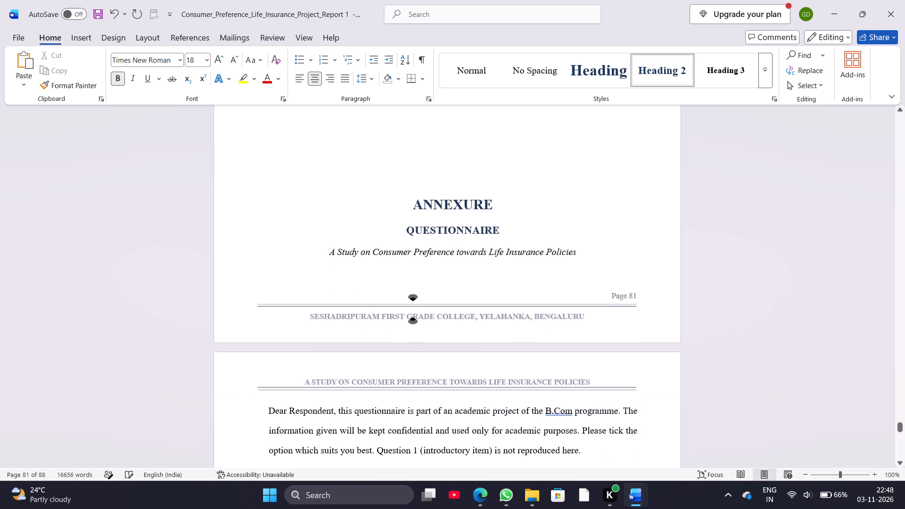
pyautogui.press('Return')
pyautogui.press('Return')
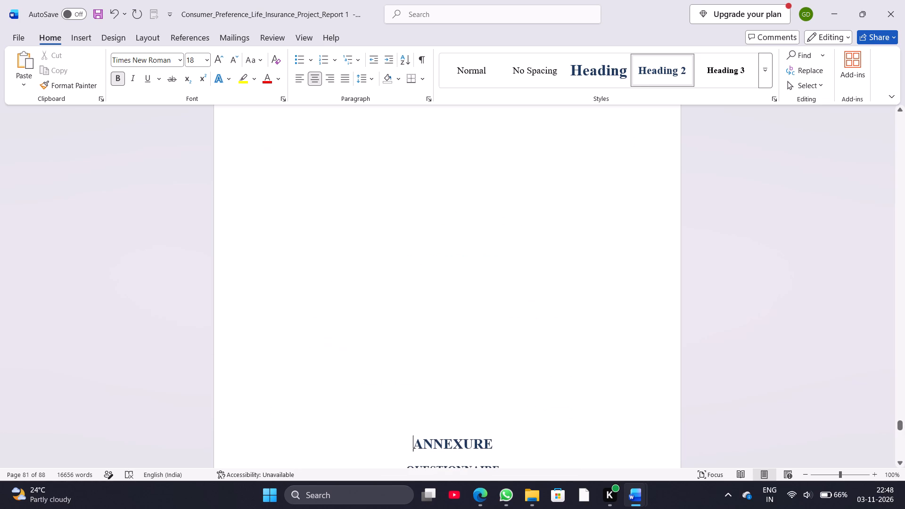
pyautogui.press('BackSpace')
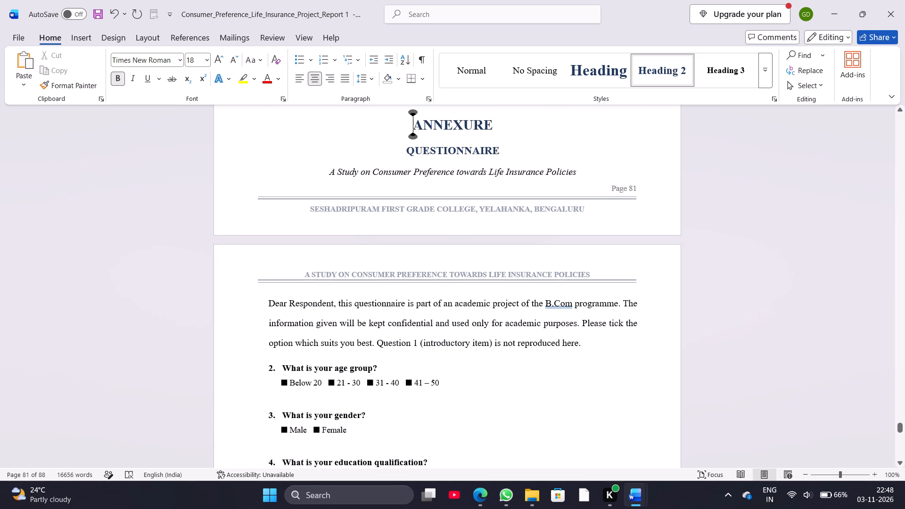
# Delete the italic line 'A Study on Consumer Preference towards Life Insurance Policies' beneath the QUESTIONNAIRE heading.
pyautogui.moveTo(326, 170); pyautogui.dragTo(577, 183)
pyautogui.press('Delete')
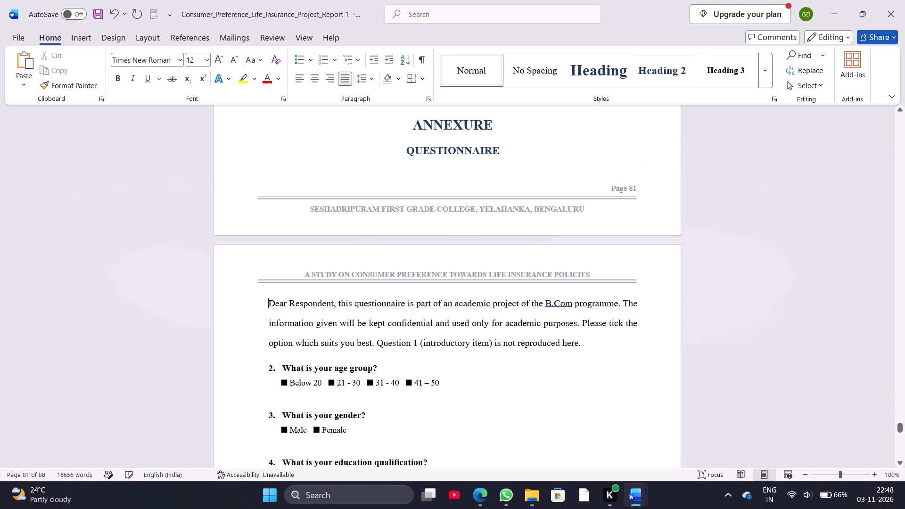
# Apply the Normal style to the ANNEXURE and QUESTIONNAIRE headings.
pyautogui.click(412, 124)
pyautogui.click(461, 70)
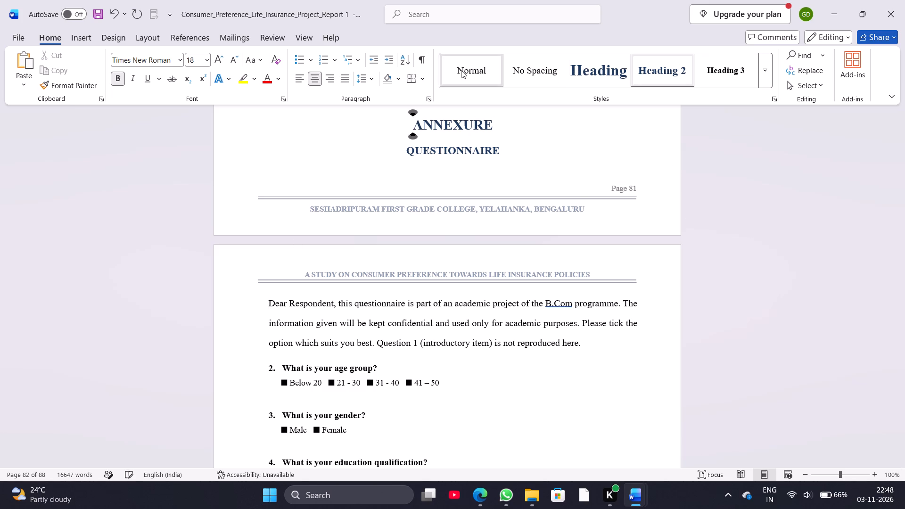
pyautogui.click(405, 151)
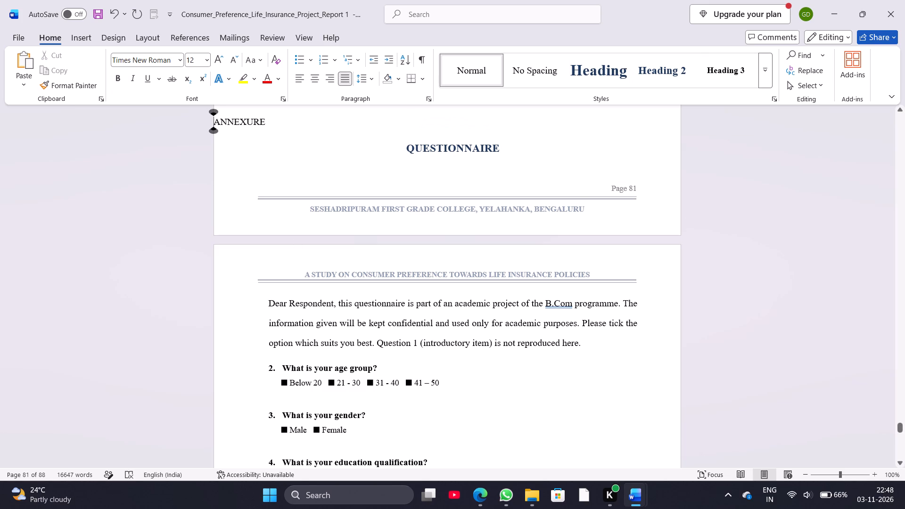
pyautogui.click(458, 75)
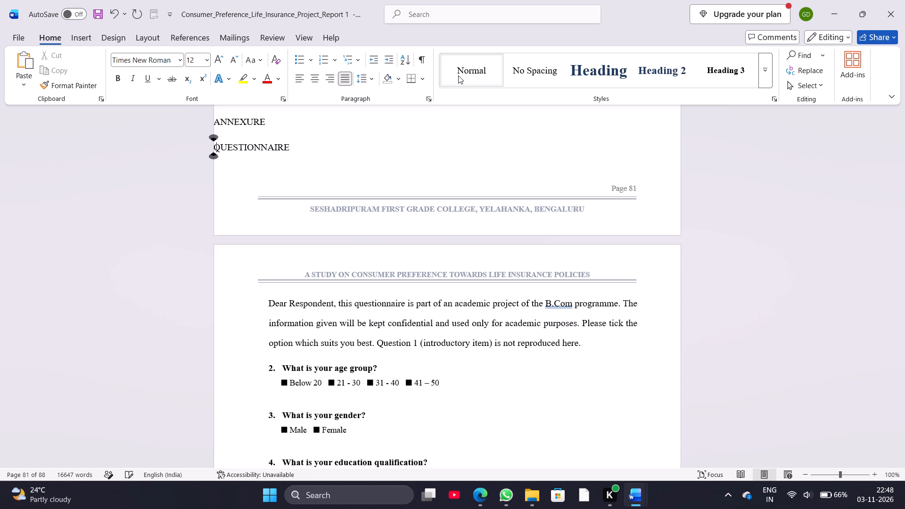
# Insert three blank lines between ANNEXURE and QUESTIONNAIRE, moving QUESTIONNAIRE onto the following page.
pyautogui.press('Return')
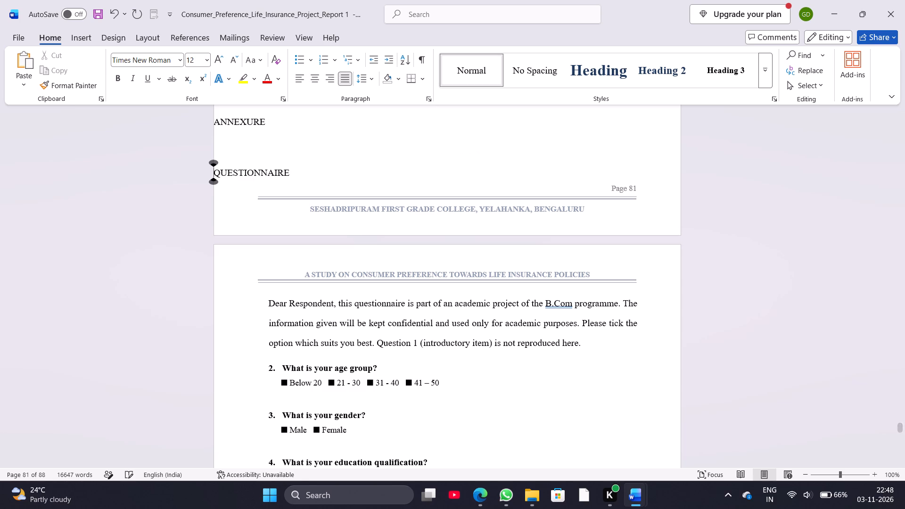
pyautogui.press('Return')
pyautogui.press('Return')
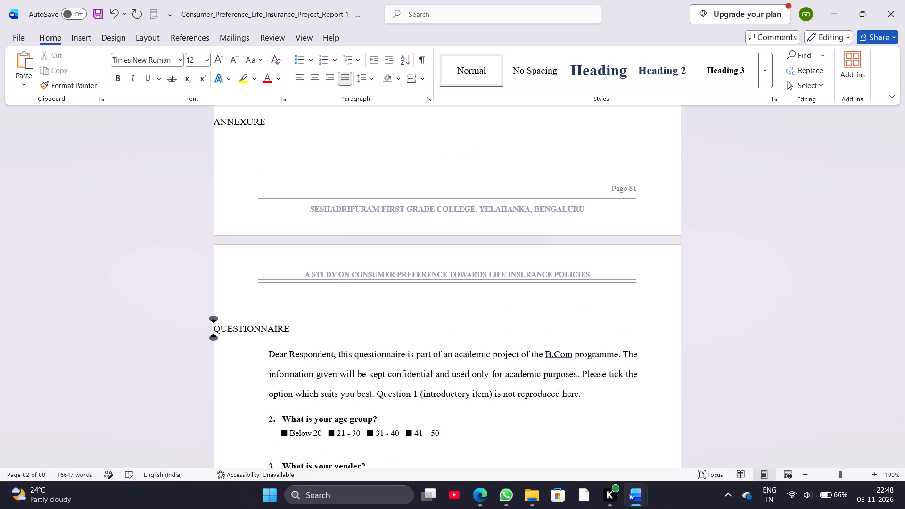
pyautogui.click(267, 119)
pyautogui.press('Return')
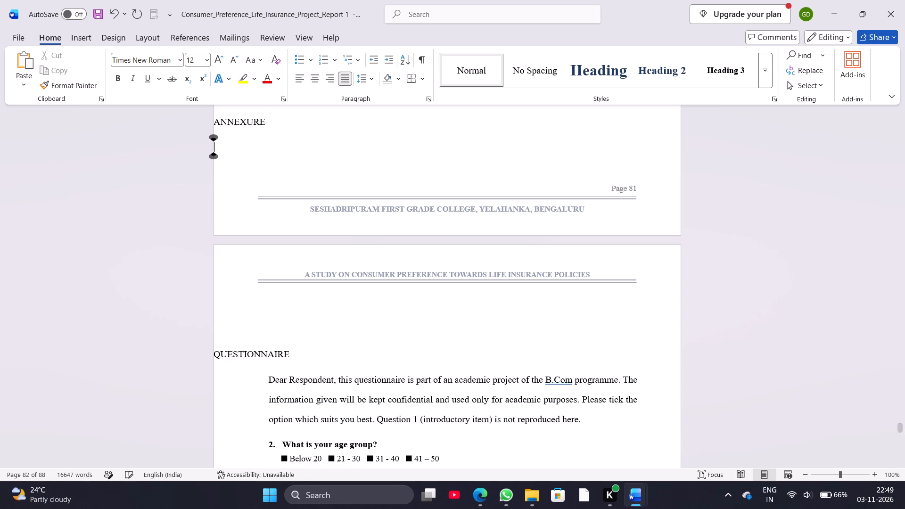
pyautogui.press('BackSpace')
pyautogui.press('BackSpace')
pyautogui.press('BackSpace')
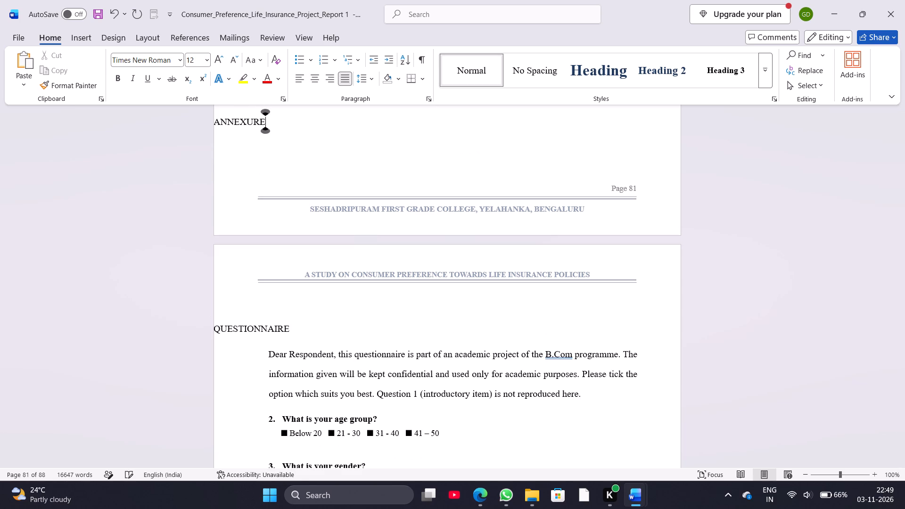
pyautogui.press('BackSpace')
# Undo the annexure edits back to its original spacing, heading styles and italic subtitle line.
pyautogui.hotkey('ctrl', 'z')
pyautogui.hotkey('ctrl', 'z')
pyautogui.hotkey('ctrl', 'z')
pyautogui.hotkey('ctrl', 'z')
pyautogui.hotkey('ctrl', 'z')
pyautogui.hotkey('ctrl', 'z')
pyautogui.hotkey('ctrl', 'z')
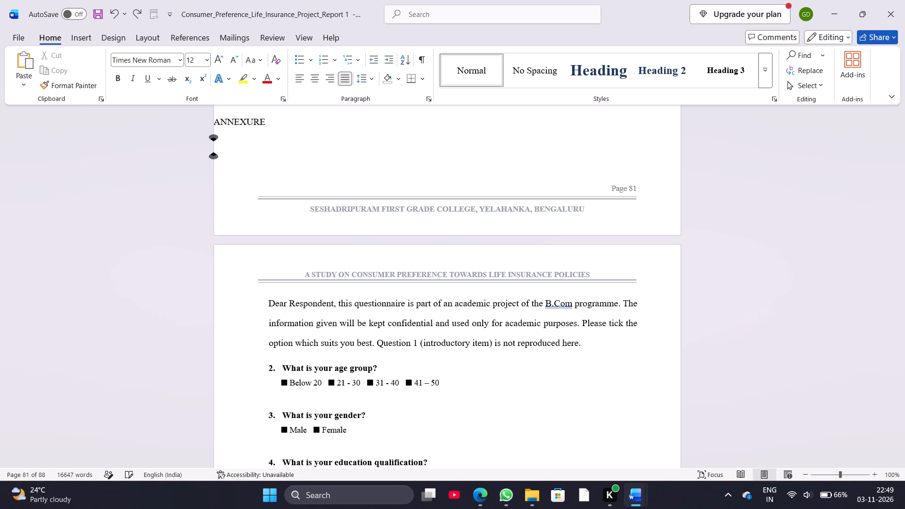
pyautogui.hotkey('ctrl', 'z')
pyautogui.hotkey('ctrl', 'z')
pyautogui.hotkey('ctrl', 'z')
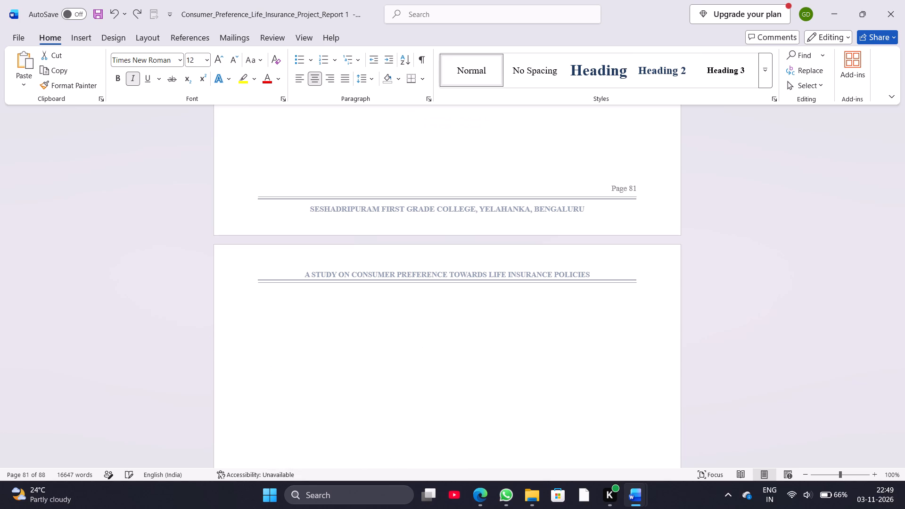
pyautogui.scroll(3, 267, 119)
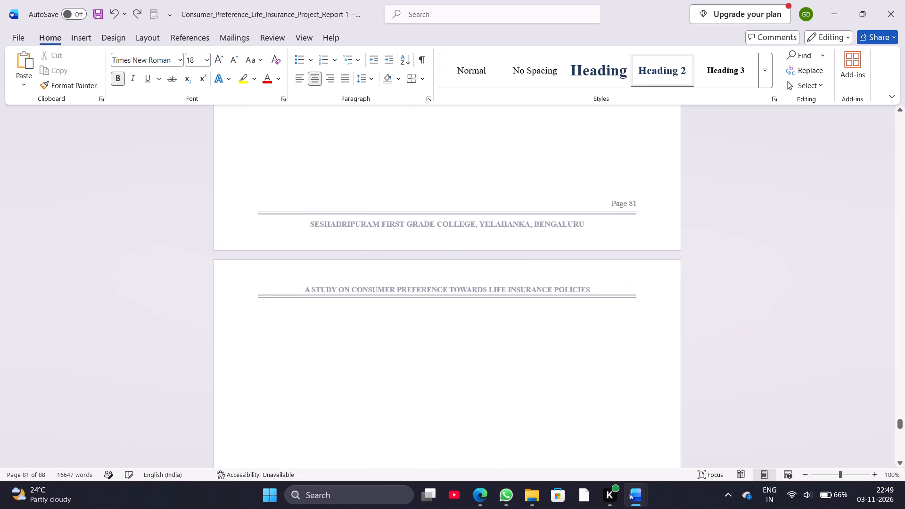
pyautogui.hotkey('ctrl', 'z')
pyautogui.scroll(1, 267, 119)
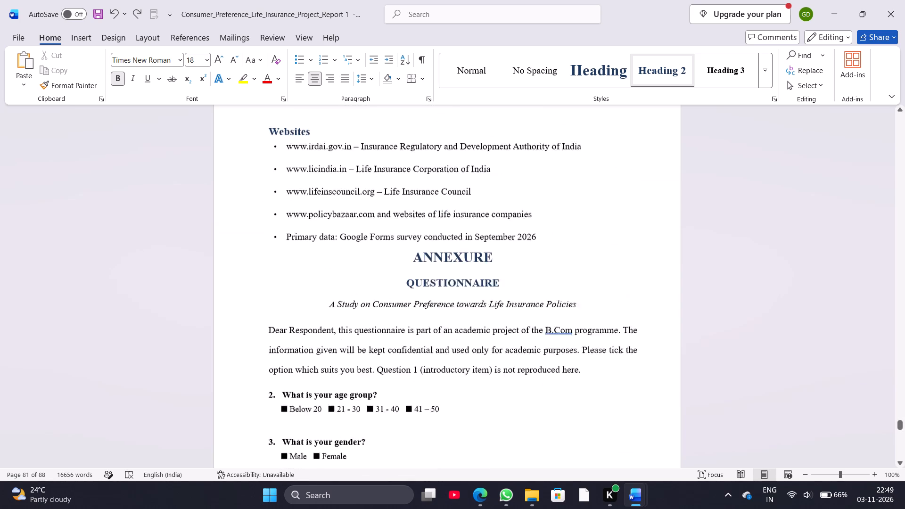
# Insert an unbulleted blank line after the 'Primary data: Google Forms survey' bullet, above the ANNEXURE heading.
pyautogui.scroll(1, 267, 119)
pyautogui.scroll(-1, 267, 119)
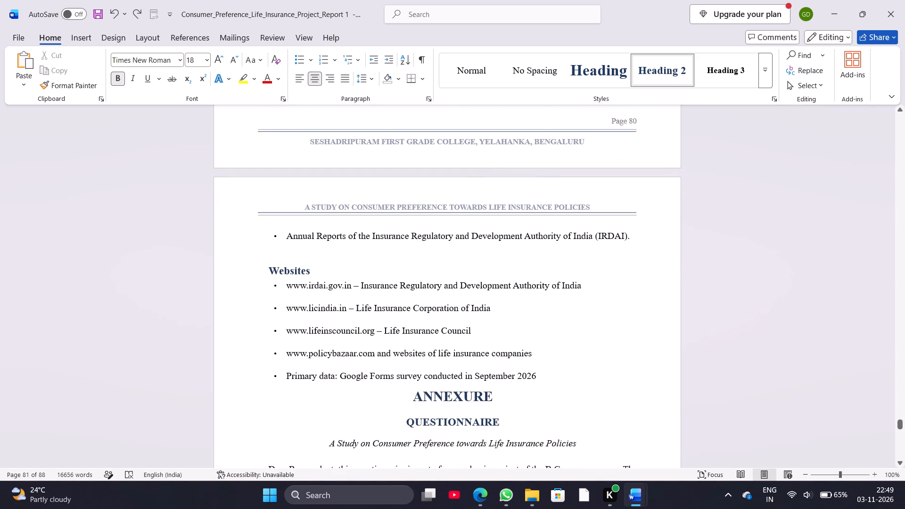
pyautogui.click(553, 371)
pyautogui.press('Return')
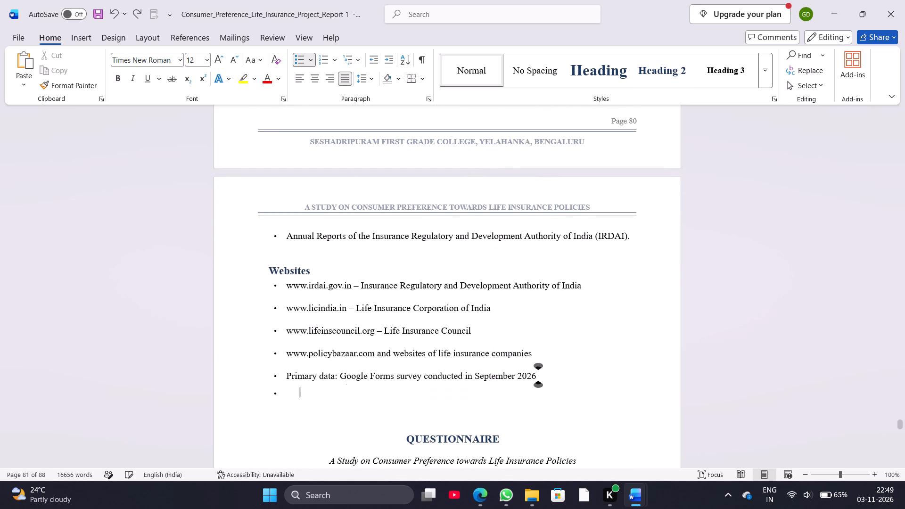
pyautogui.press('Return')
# Delete everything from the 'Thank you for your valuable time' line through Appendix A and Appendix B to the report's end.
pyautogui.scroll(-8, 553, 371)
pyautogui.scroll(2, 553, 371)
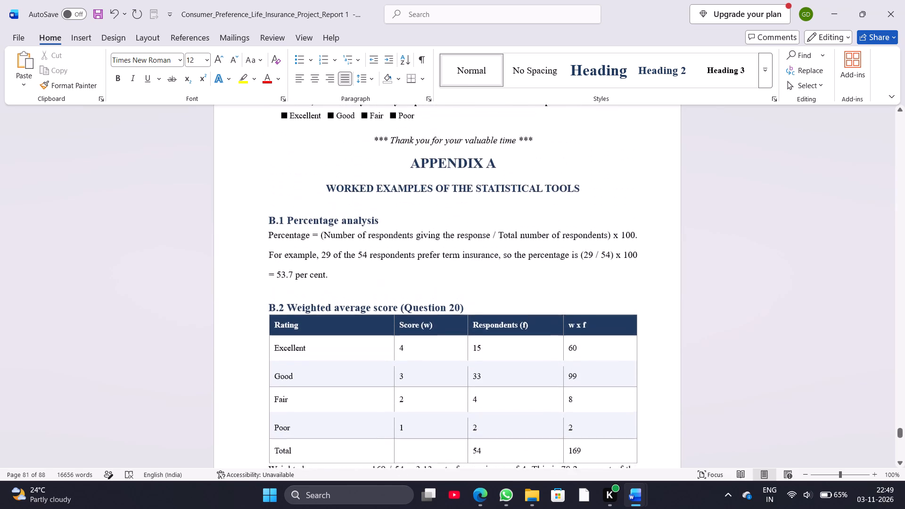
pyautogui.scroll(1, 553, 371)
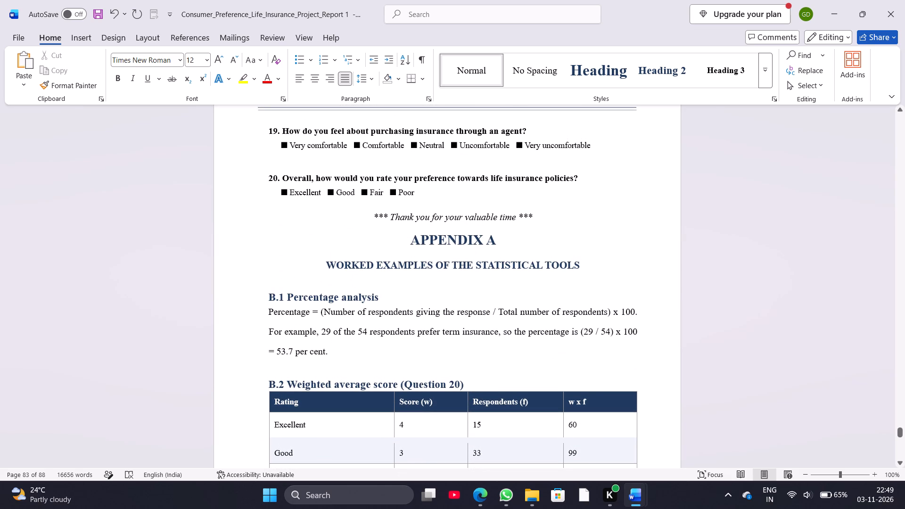
pyautogui.moveTo(375, 212); pyautogui.dragTo(456, 453)
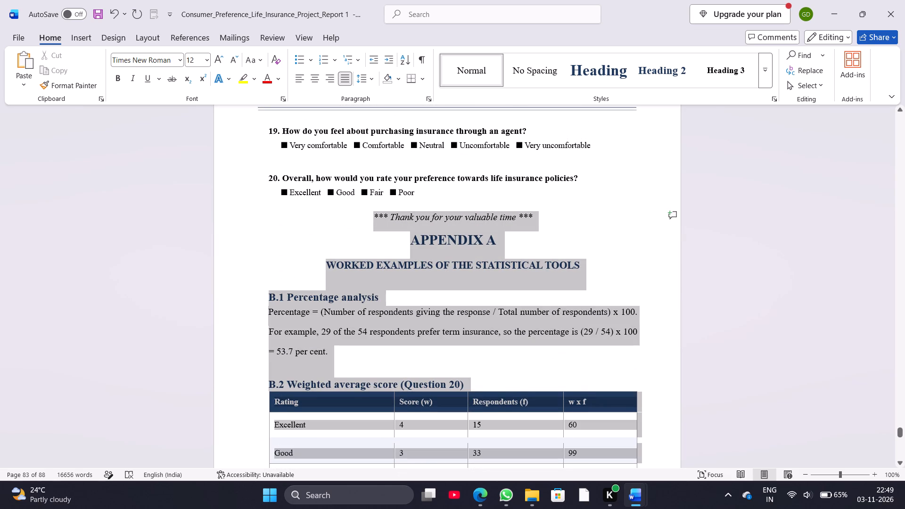
pyautogui.moveTo(456, 453); pyautogui.dragTo(586, 508)
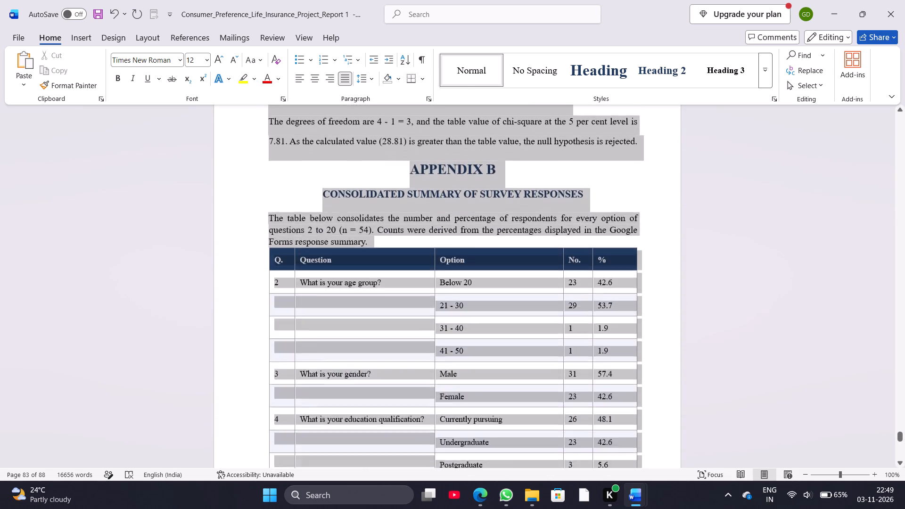
pyautogui.moveTo(586, 508); pyautogui.dragTo(585, 508)
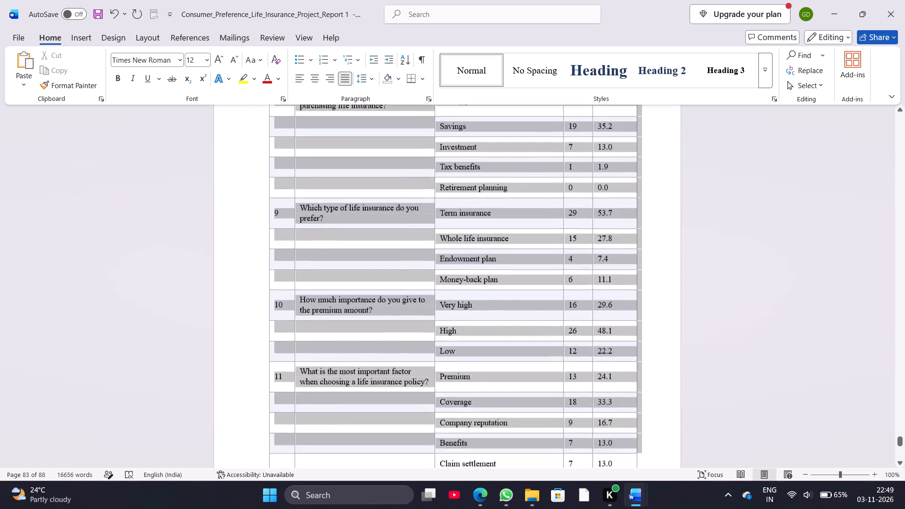
pyautogui.moveTo(585, 508); pyautogui.dragTo(584, 508)
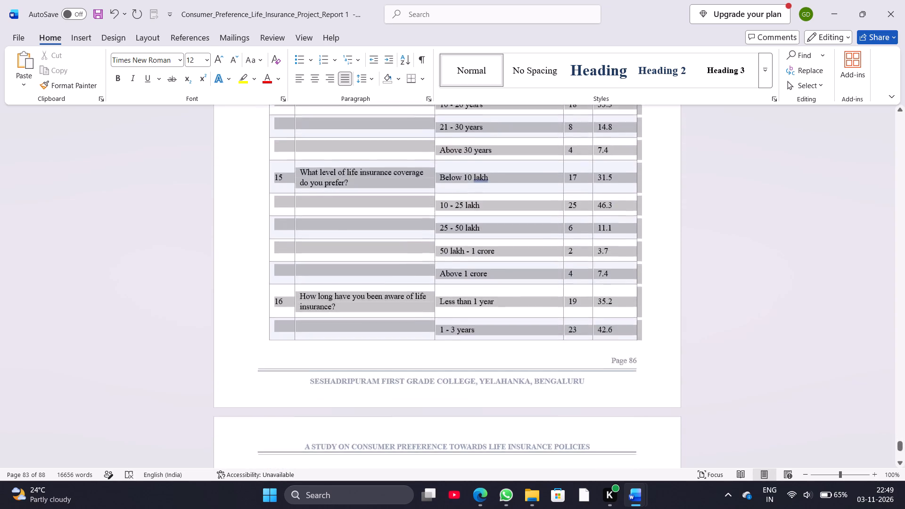
pyautogui.moveTo(584, 508); pyautogui.dragTo(584, 508)
pyautogui.press('Delete')
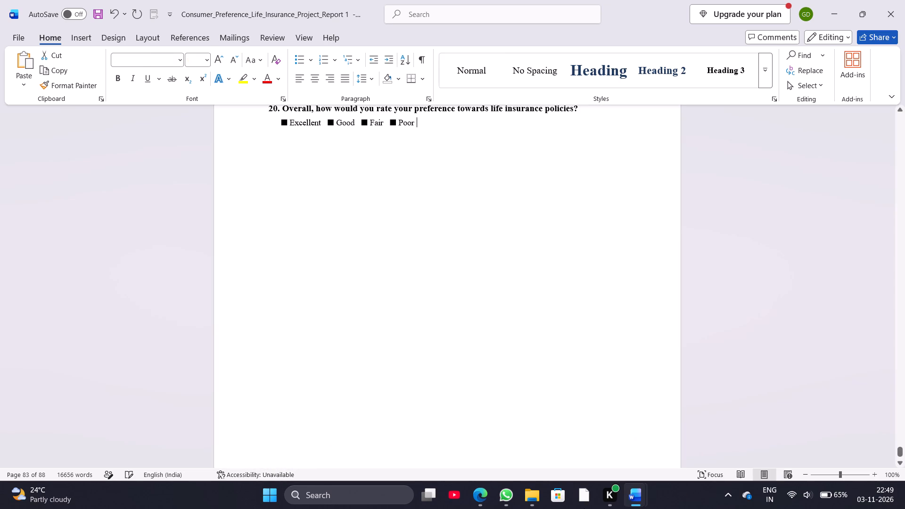
# Insert 20 blank lines after question 20's answer options, carrying the insertion point onto a new final page.
pyautogui.scroll(3, 584, 508)
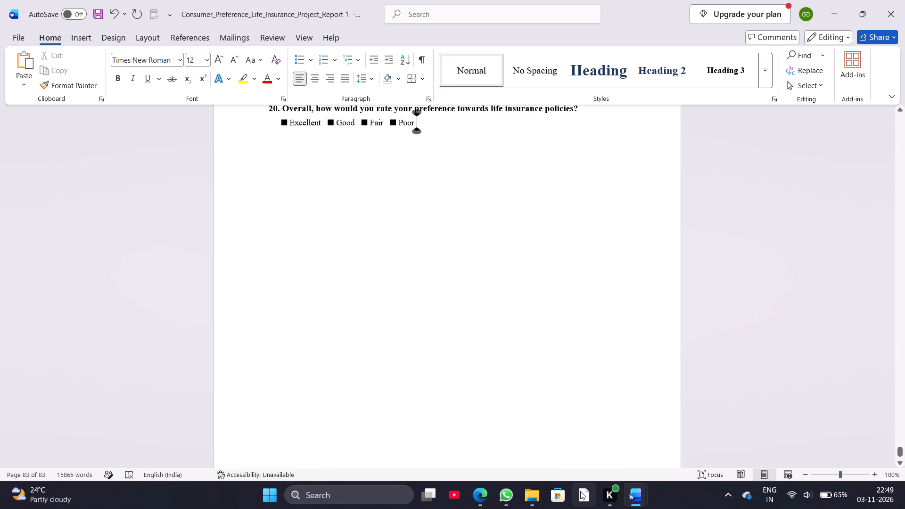
pyautogui.press('Return')
pyautogui.press('Return')
pyautogui.press('Return')
pyautogui.press('Return')
pyautogui.press('Return')
pyautogui.press('Return')
pyautogui.press('Return')
pyautogui.press('Return')
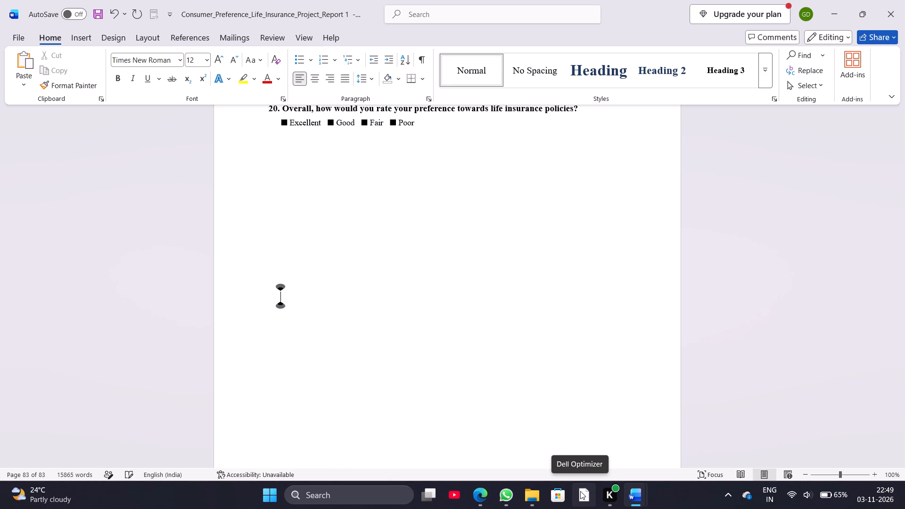
pyautogui.press('Return')
pyautogui.press('Return')
pyautogui.press('Return')
pyautogui.press('Return')
pyautogui.press('Return')
pyautogui.press('Return')
pyautogui.press('Return')
pyautogui.press('Return')
pyautogui.press('Return')
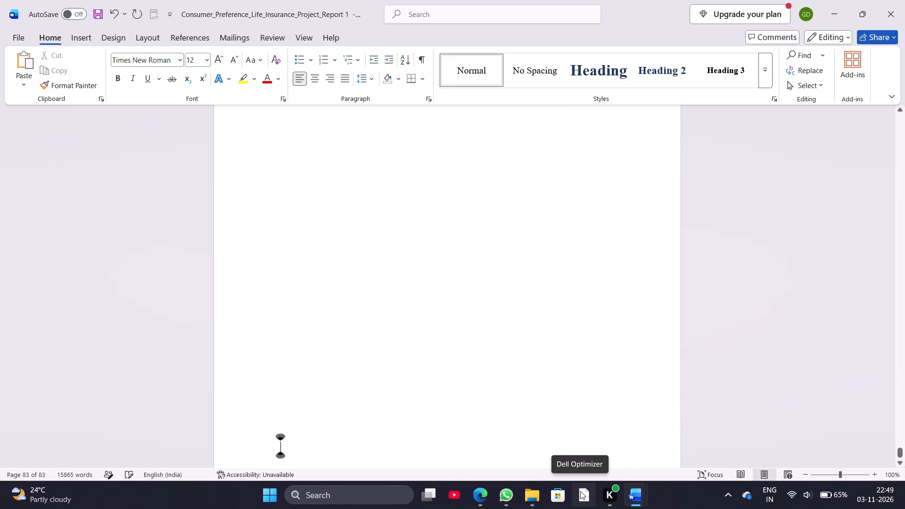
pyautogui.press('Return')
pyautogui.press('Return')
pyautogui.press('Return')
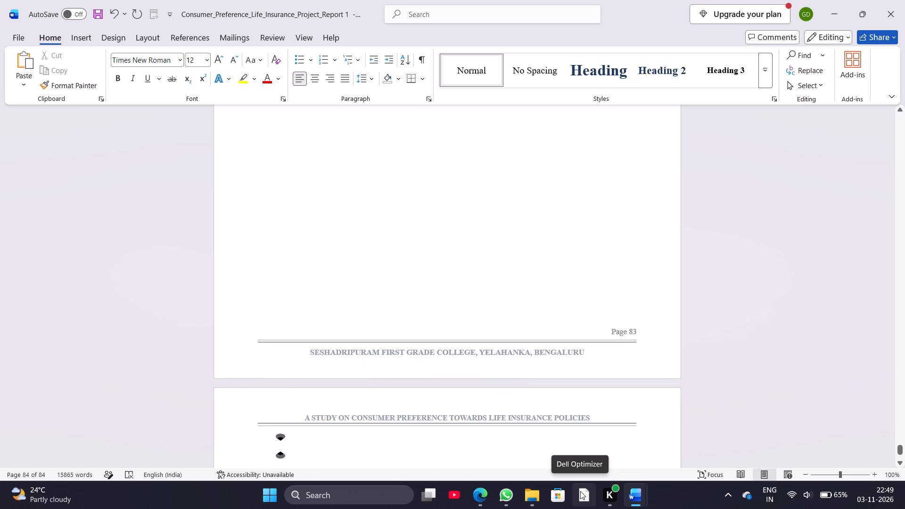
pyautogui.scroll(-3, 580, 491)
pyautogui.scroll(-2, 554, 324)
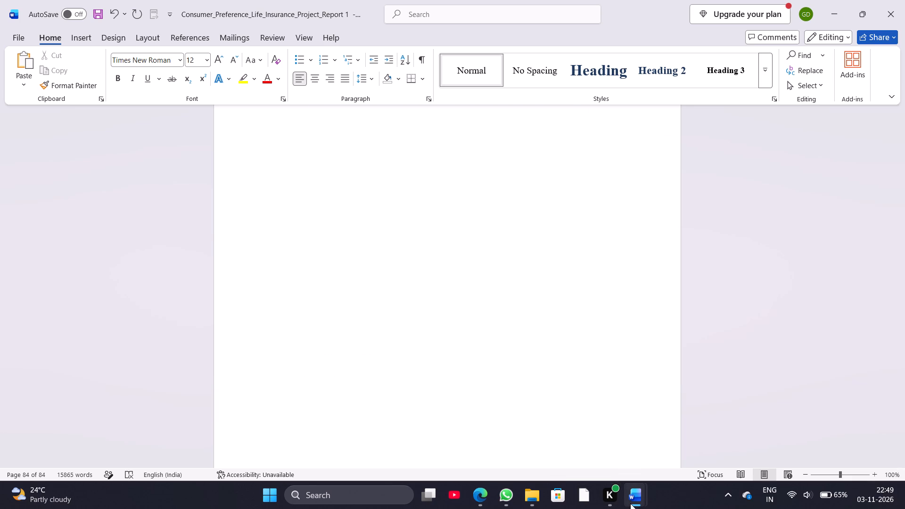
# In the Research Project Guidelines document, copy the whole SURVEY PROJECT REPORT LOG BOOK section, from Title through the Guide and Principal signature table.
pyautogui.click(583, 441)
pyautogui.scroll(-6, 485, 303)
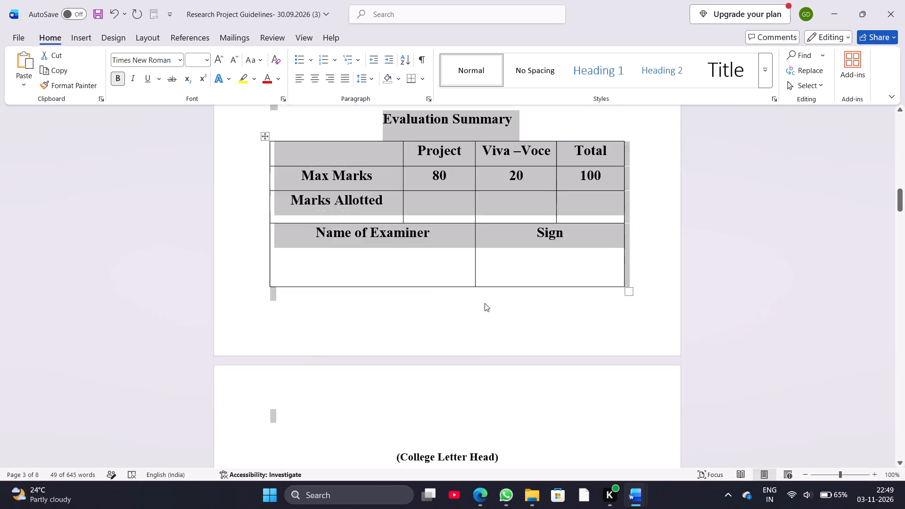
pyautogui.scroll(-16, 485, 303)
pyautogui.scroll(2, 485, 303)
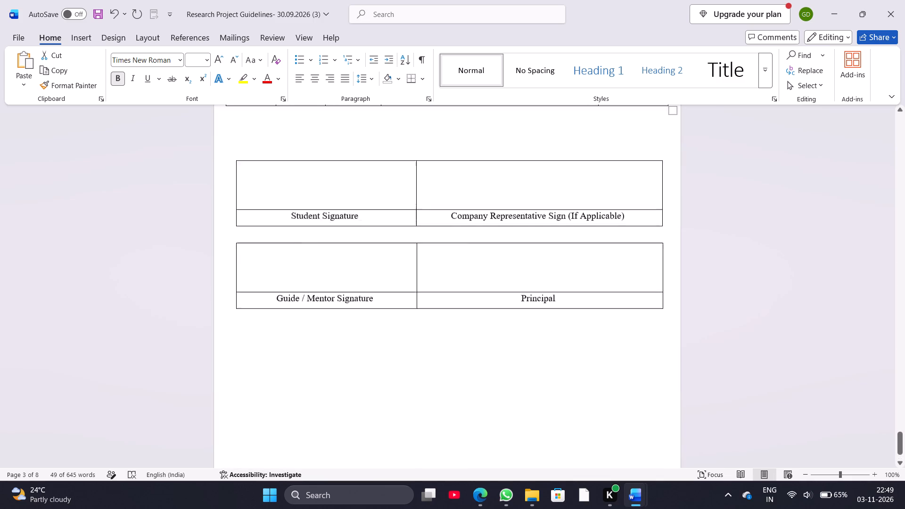
pyautogui.scroll(7, 485, 303)
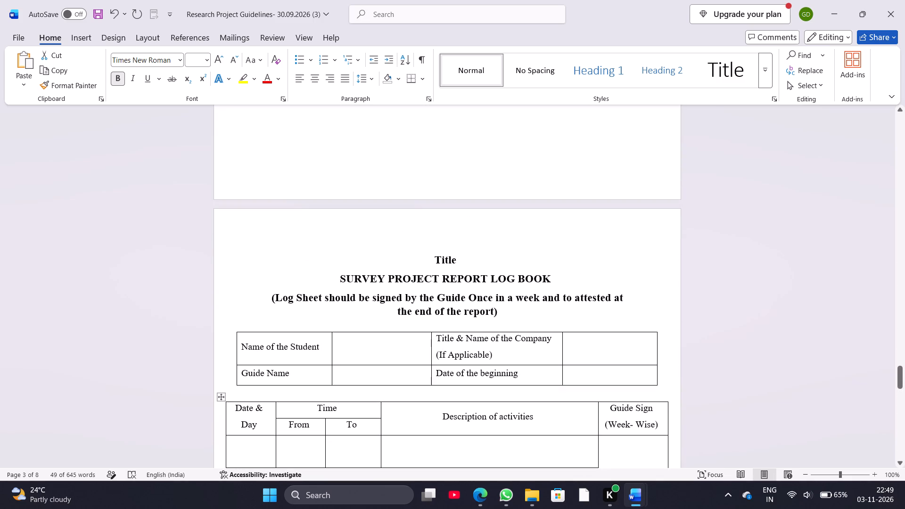
pyautogui.click(430, 259)
pyautogui.moveTo(430, 259); pyautogui.dragTo(526, 390)
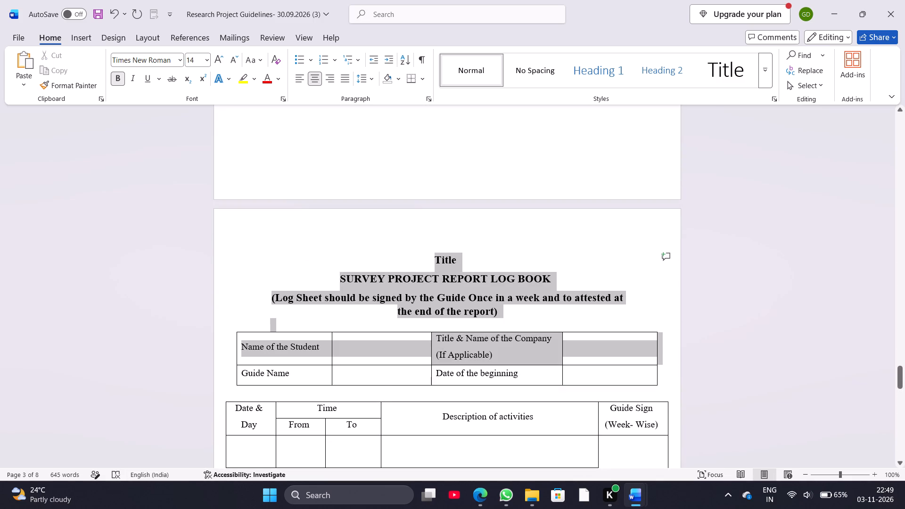
pyautogui.moveTo(526, 390); pyautogui.dragTo(669, 508)
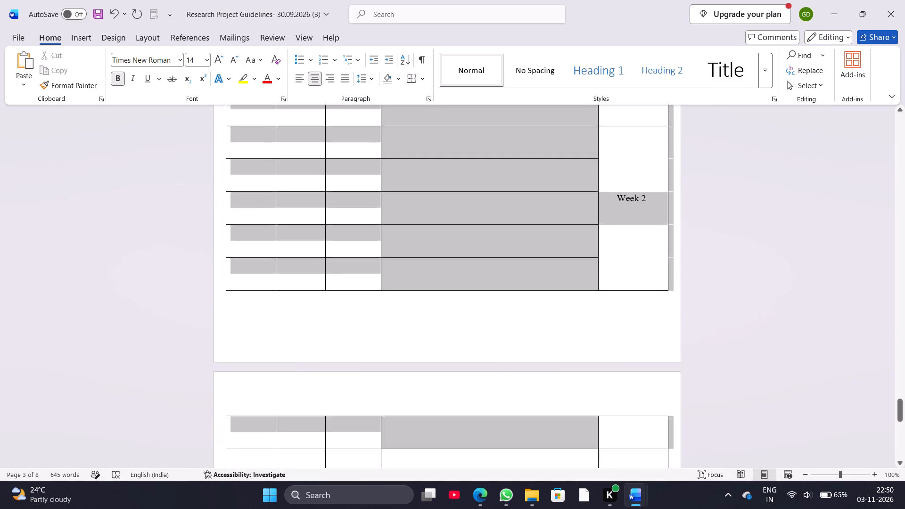
pyautogui.moveTo(669, 508); pyautogui.dragTo(669, 508)
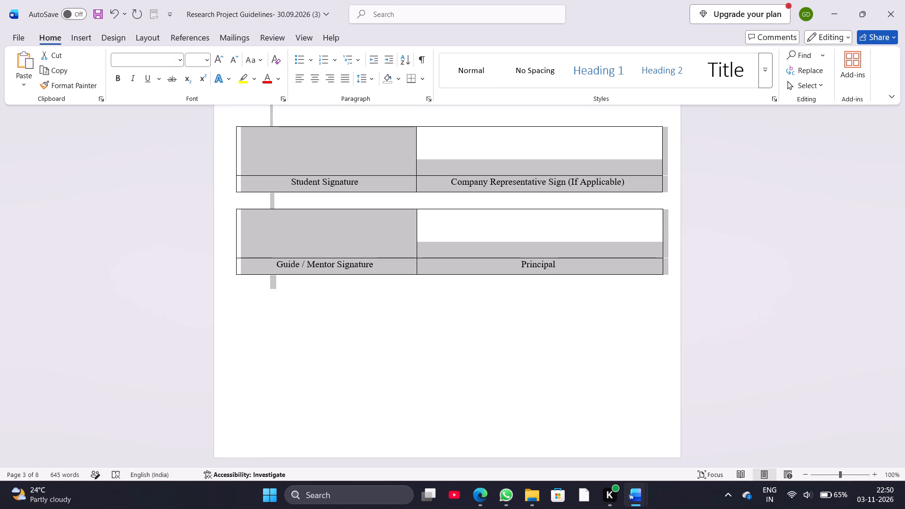
pyautogui.hotkey('ctrl', 'c')
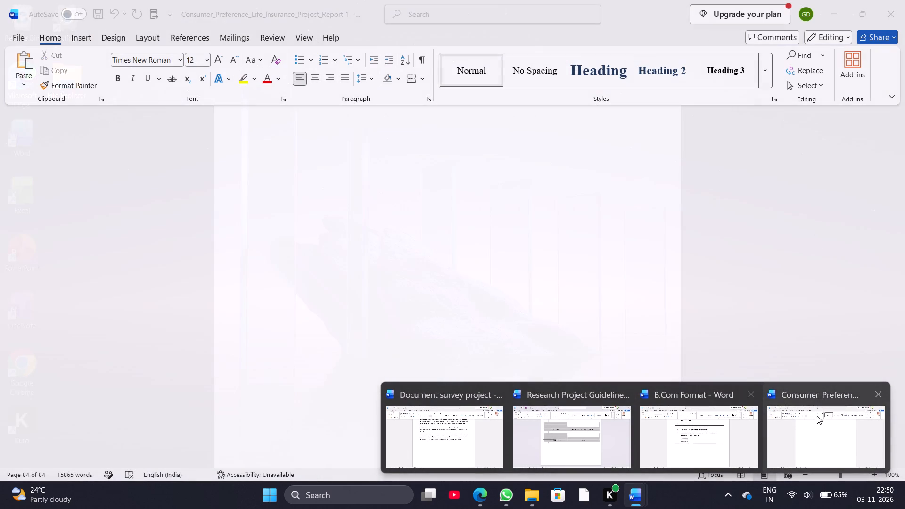
# Switch to the life insurance report and paste the copied log book section onto its blank last page.
pyautogui.click(817, 416)
pyautogui.scroll(2, 465, 257)
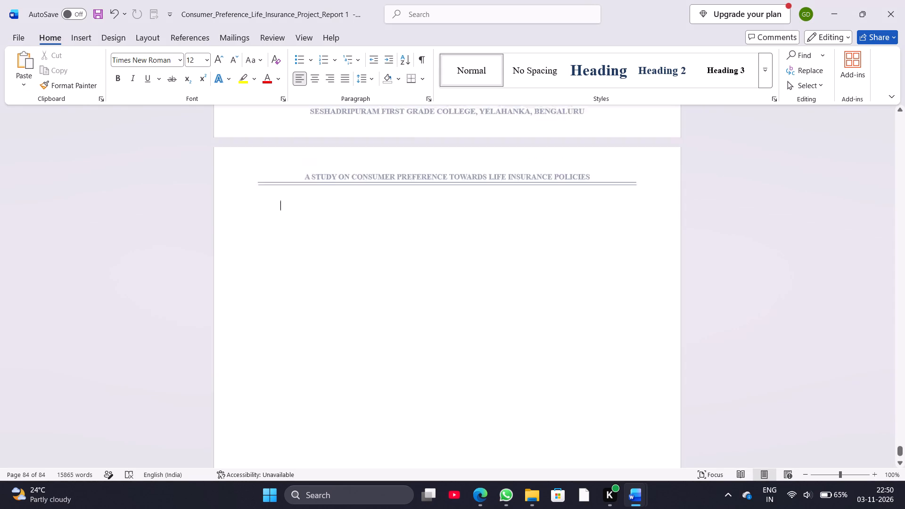
pyautogui.scroll(2, 465, 257)
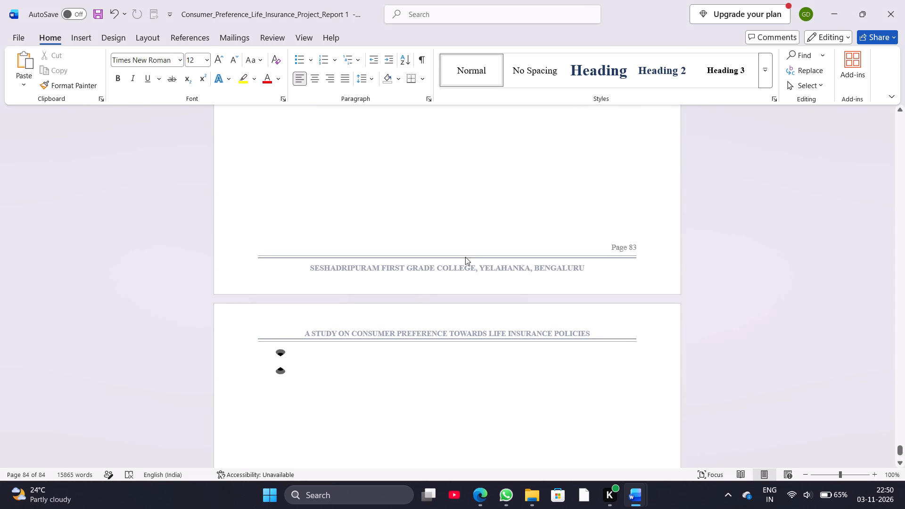
pyautogui.hotkey('ctrl', 'v')
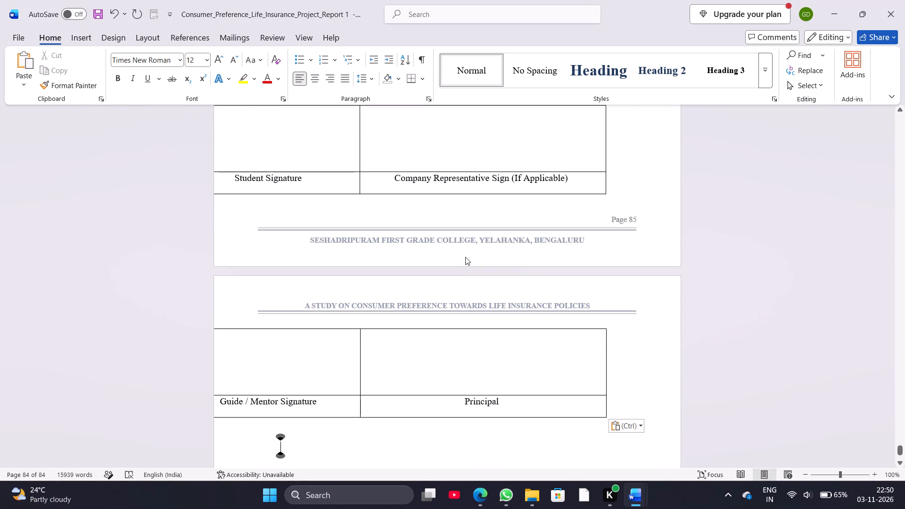
# Narrow the log book's student and guide details table so both of its sides fit within the page.
pyautogui.scroll(7, 465, 257)
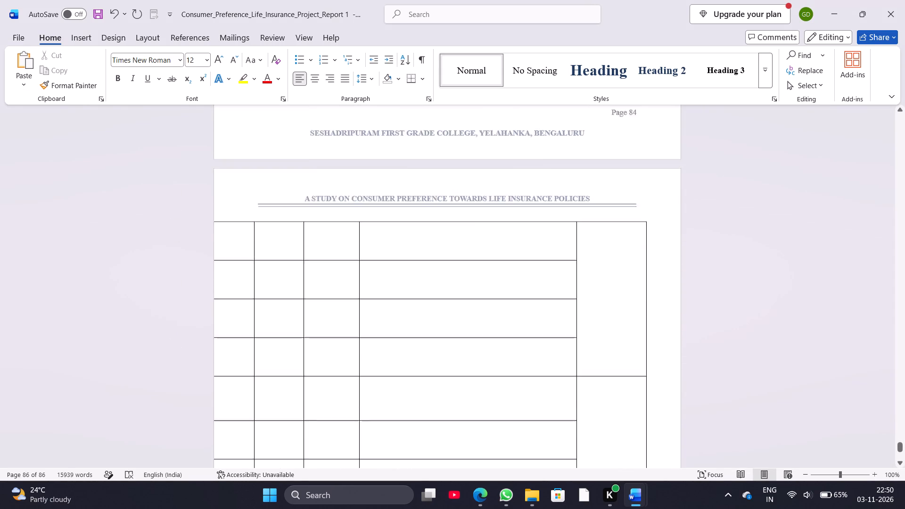
pyautogui.scroll(2, 465, 257)
pyautogui.scroll(-1, 465, 257)
pyautogui.scroll(1, 465, 257)
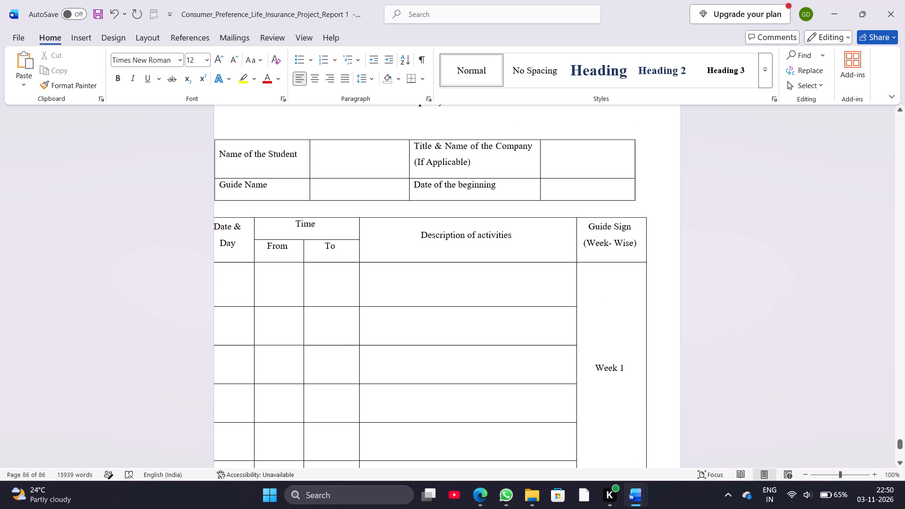
pyautogui.scroll(1, 372, 241)
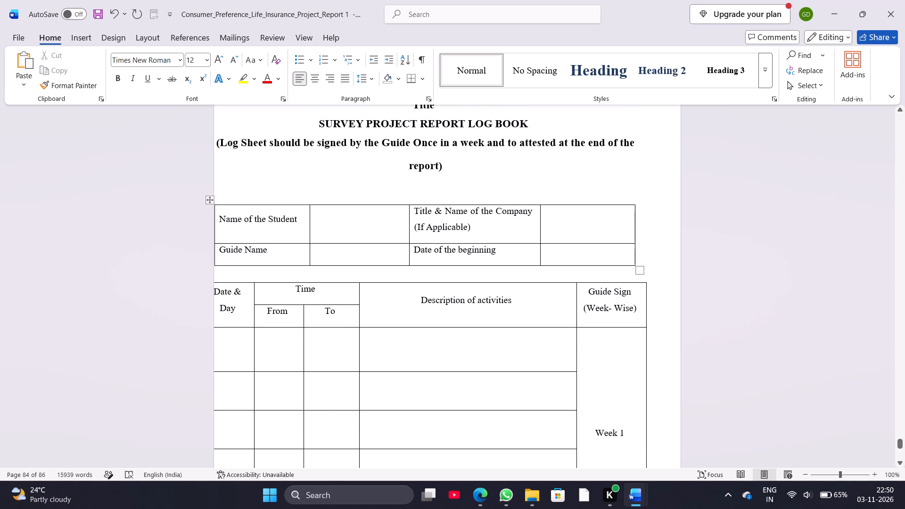
pyautogui.moveTo(636, 271); pyautogui.dragTo(642, 271)
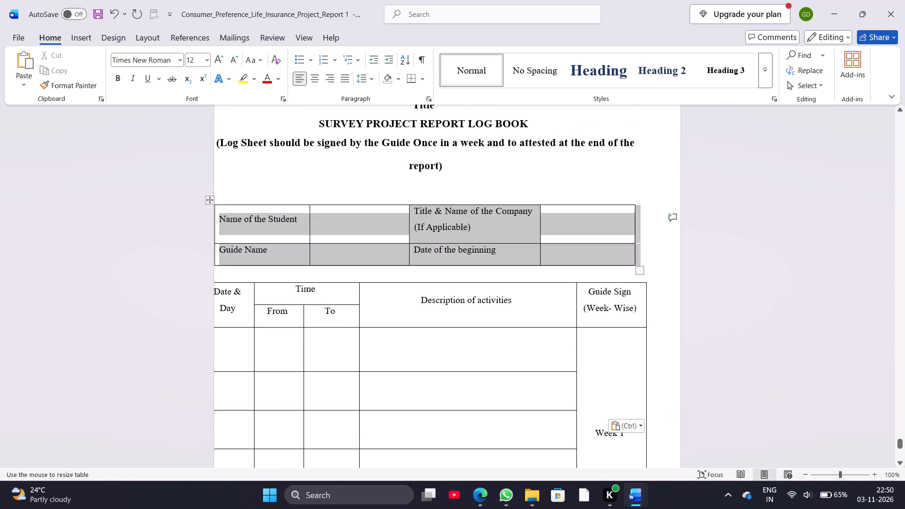
pyautogui.moveTo(642, 271); pyautogui.dragTo(663, 271)
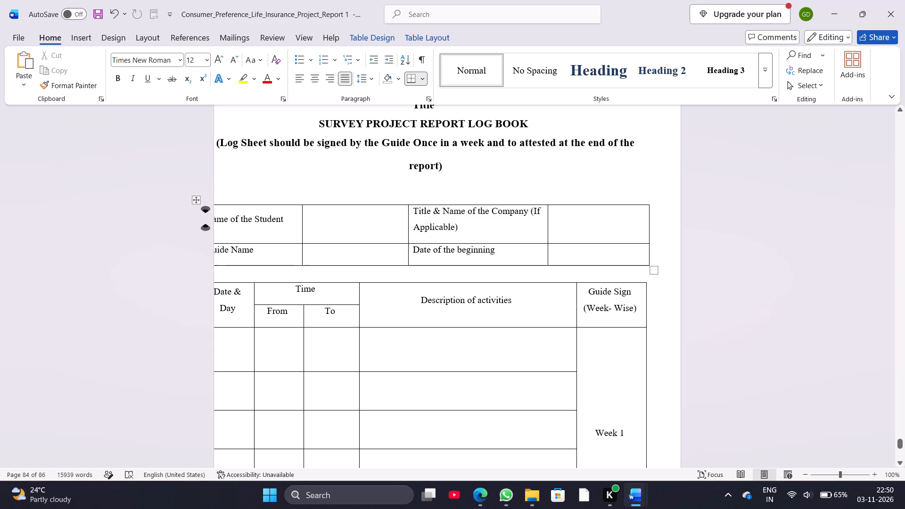
pyautogui.click(659, 263)
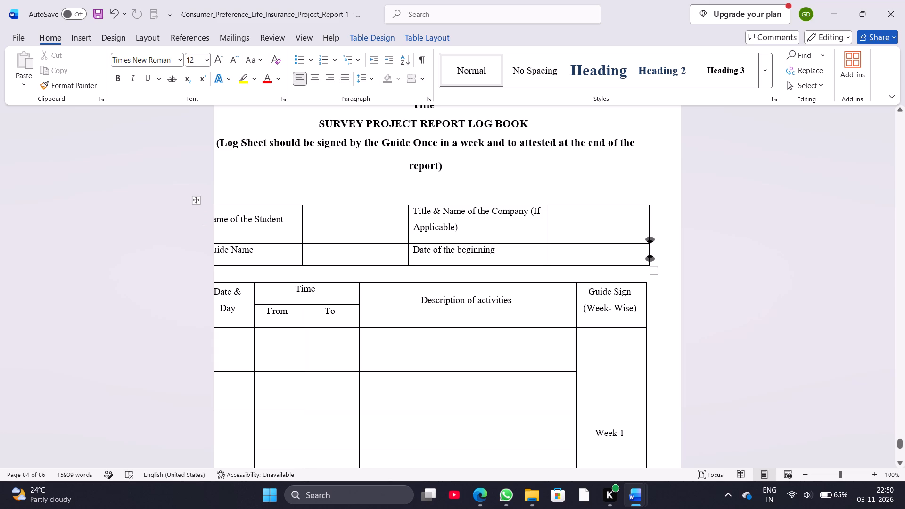
pyautogui.click(652, 268)
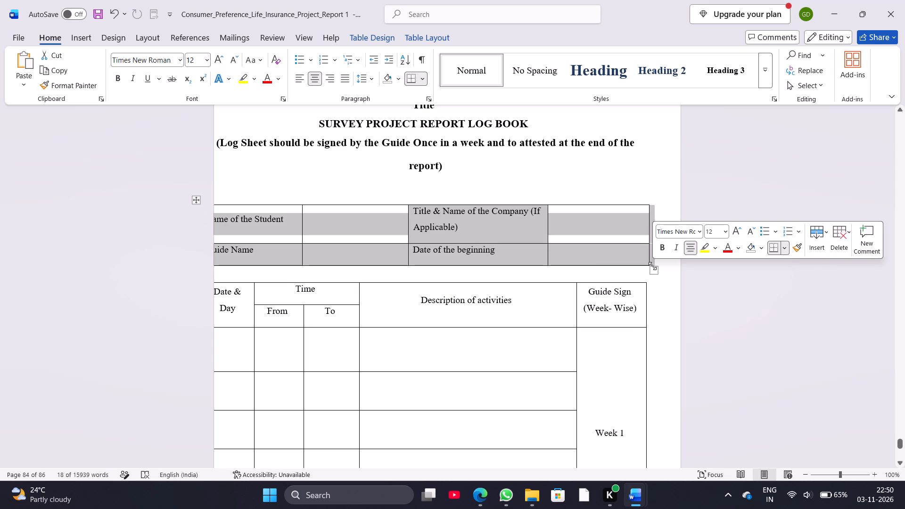
pyautogui.click(652, 266)
pyautogui.moveTo(652, 266); pyautogui.dragTo(628, 254)
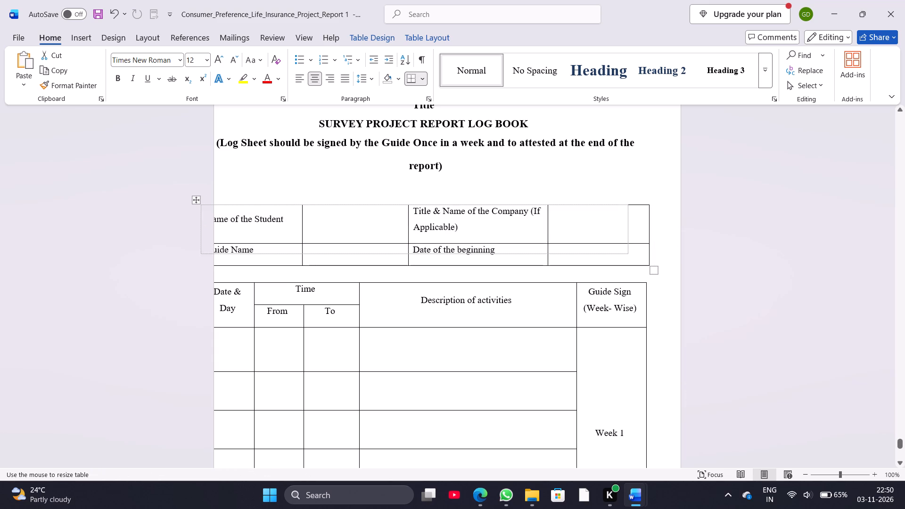
pyautogui.moveTo(628, 254); pyautogui.dragTo(620, 246)
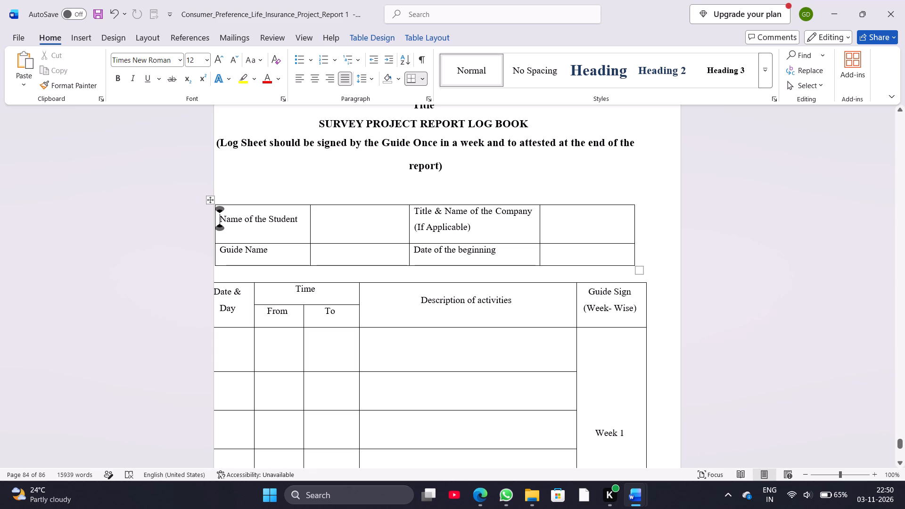
pyautogui.moveTo(638, 270); pyautogui.dragTo(608, 250)
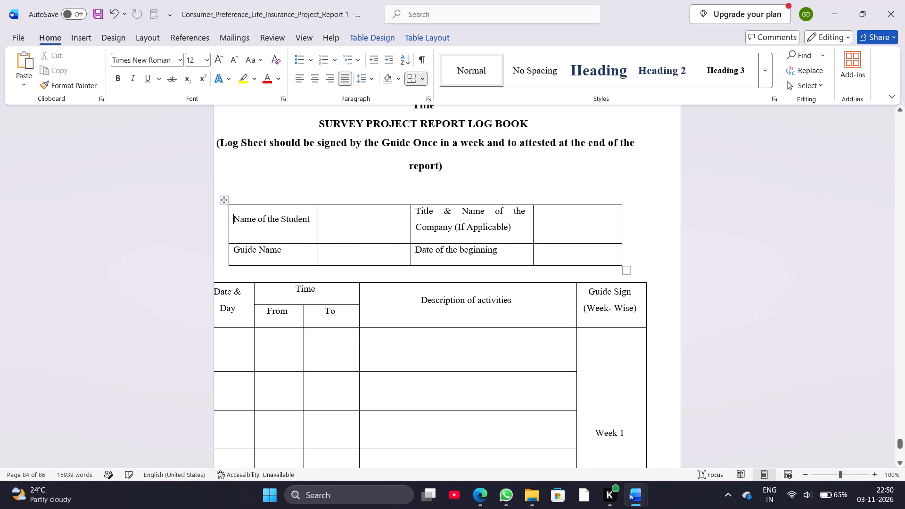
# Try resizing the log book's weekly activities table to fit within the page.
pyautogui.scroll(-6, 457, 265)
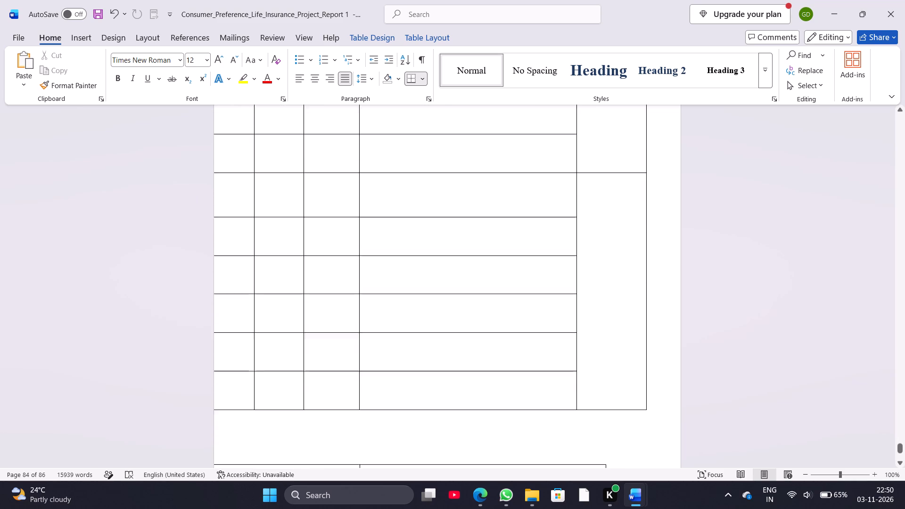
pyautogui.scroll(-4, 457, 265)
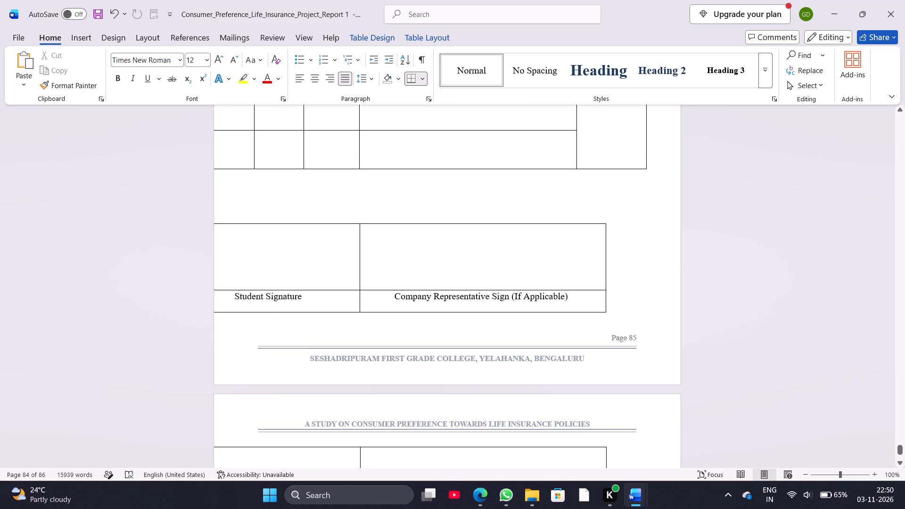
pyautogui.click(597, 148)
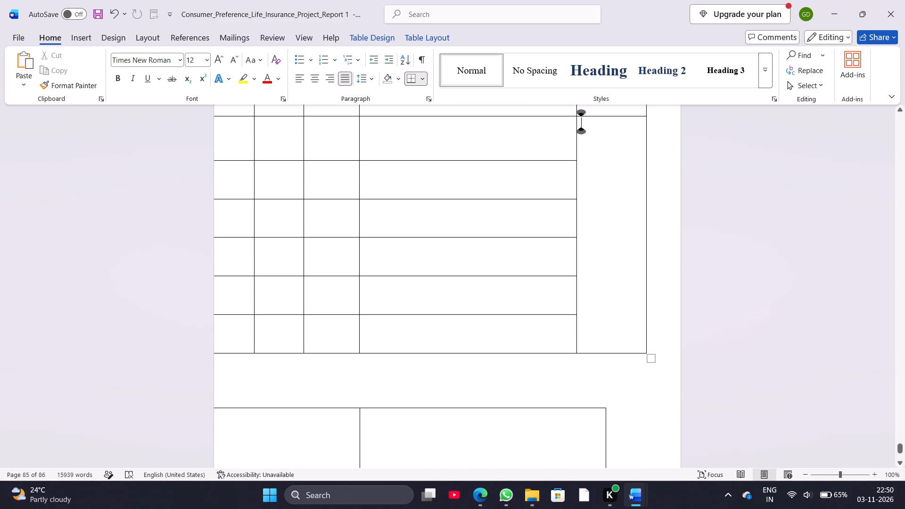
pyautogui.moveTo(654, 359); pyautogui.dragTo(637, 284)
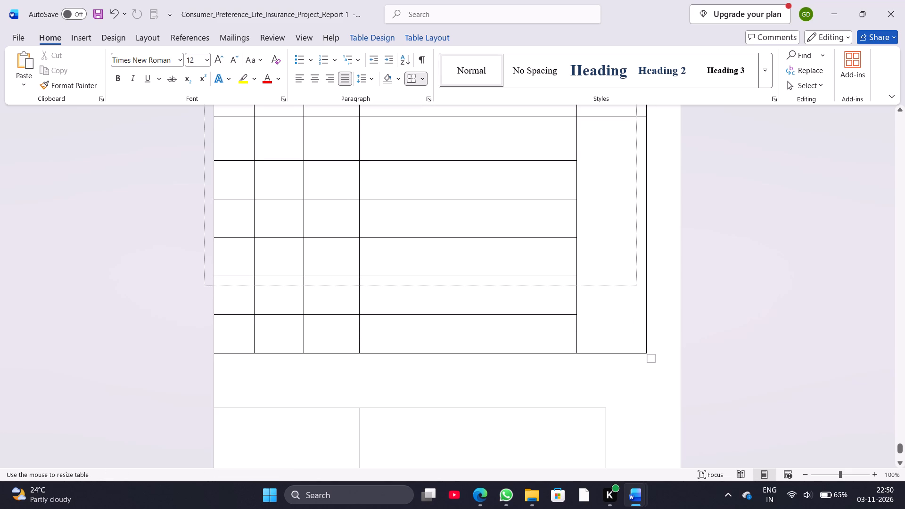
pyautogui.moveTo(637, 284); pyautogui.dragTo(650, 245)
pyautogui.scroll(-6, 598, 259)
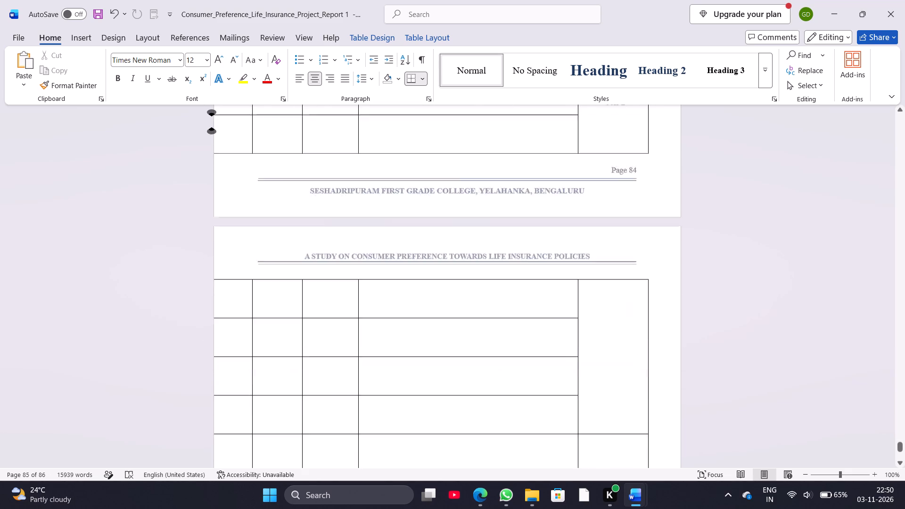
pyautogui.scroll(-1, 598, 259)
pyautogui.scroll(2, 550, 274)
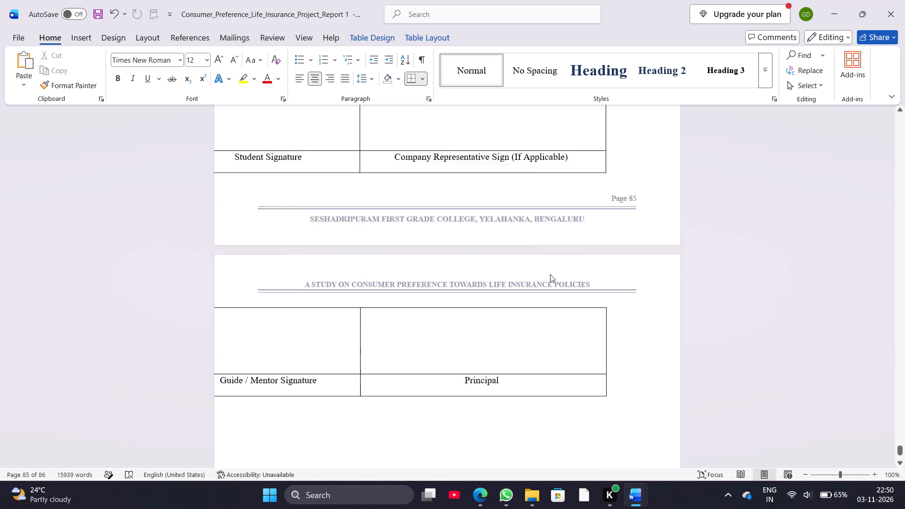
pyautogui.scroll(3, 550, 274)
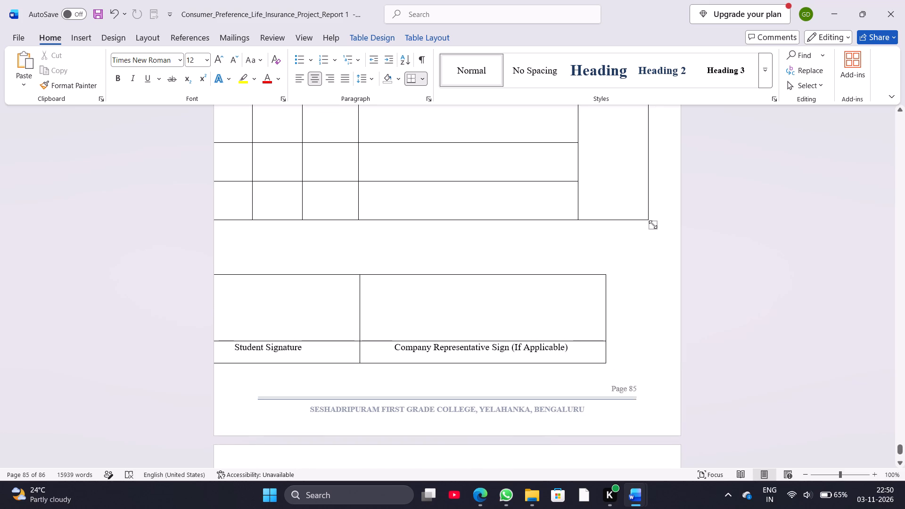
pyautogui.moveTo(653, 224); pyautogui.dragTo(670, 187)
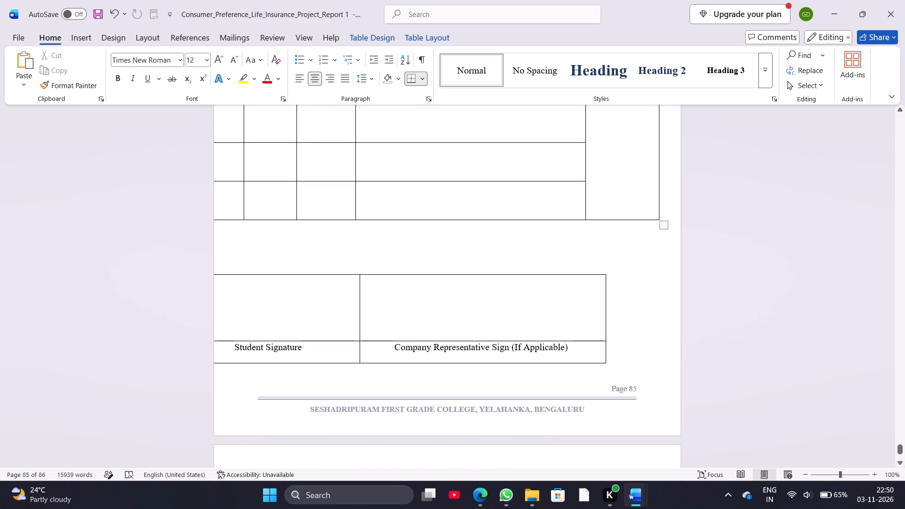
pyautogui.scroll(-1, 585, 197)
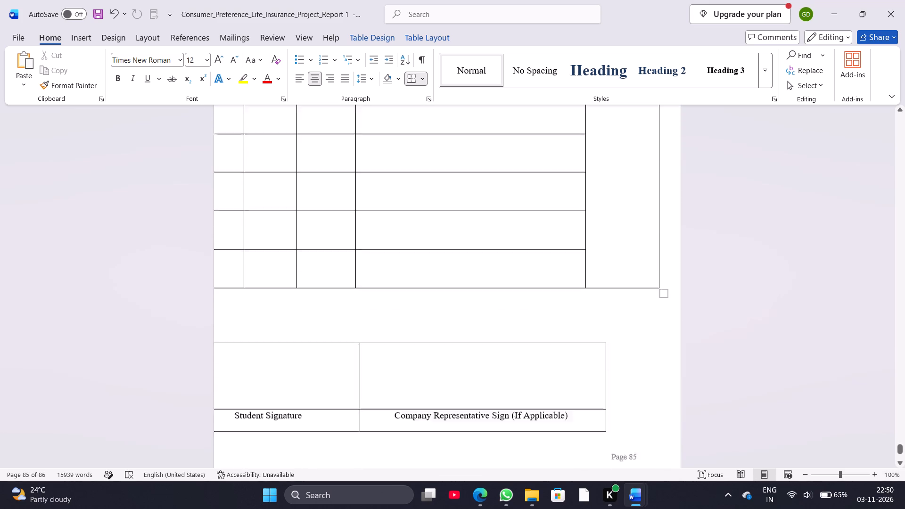
# Narrow the log book's weekly activities table so both sides fit within the page, in line with the details table above it.
pyautogui.moveTo(662, 236); pyautogui.dragTo(653, 234)
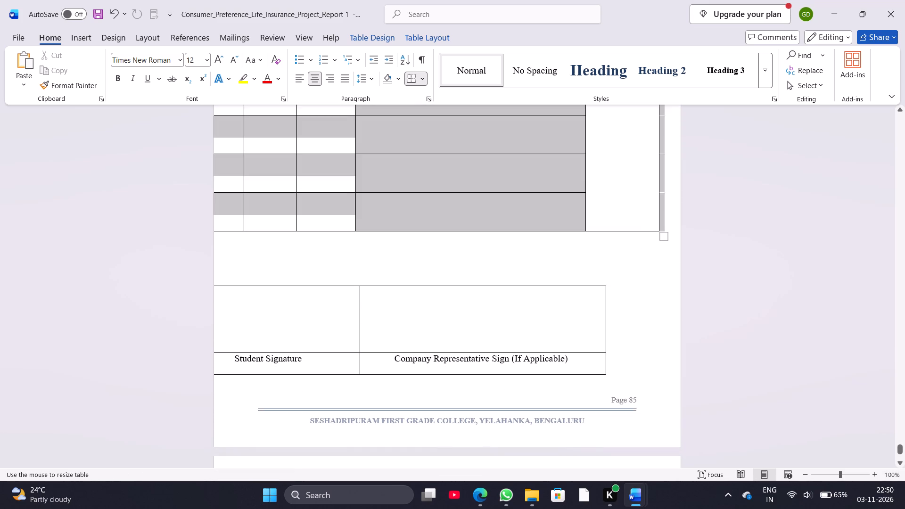
pyautogui.moveTo(653, 234); pyautogui.dragTo(611, 207)
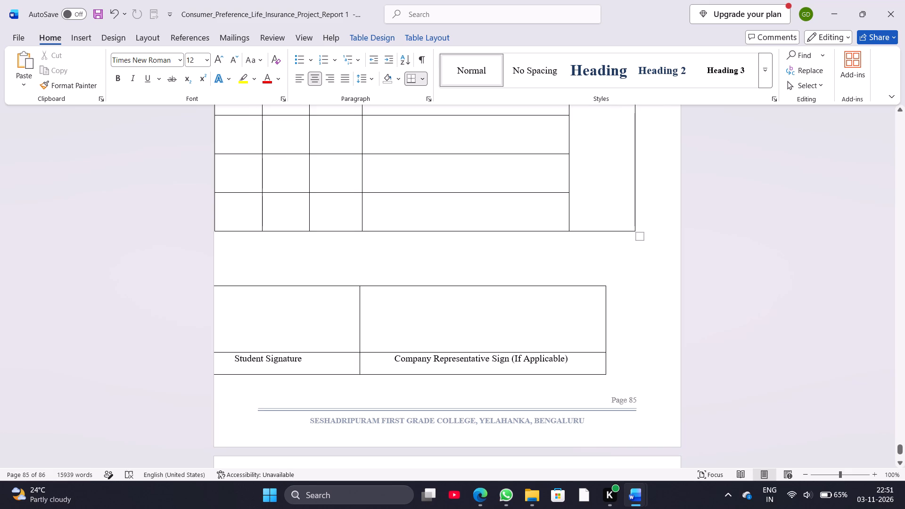
pyautogui.moveTo(639, 238); pyautogui.dragTo(605, 211)
pyautogui.scroll(5, 605, 211)
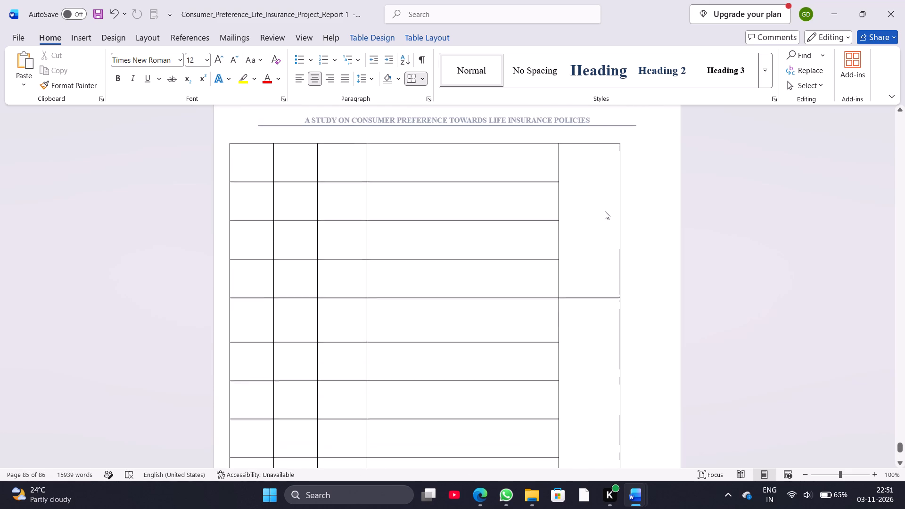
pyautogui.scroll(5, 605, 211)
pyautogui.scroll(-1, 605, 211)
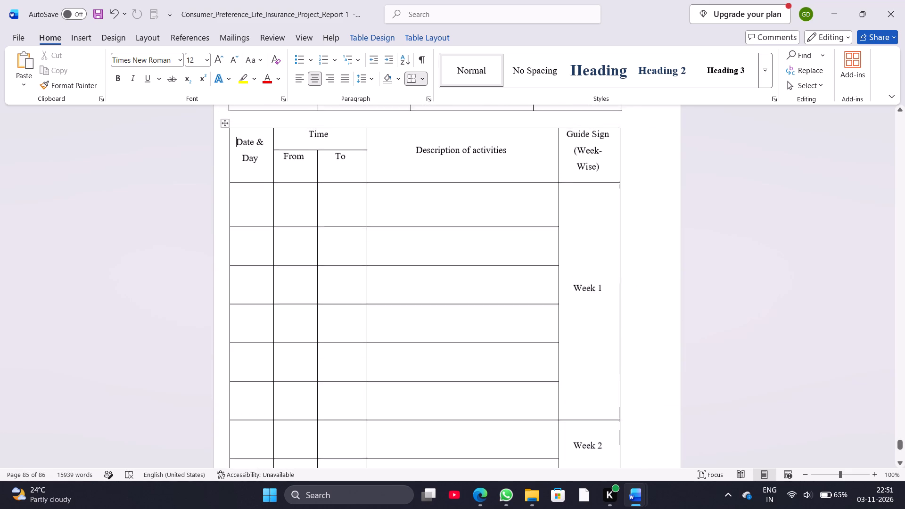
pyautogui.scroll(-3, 605, 211)
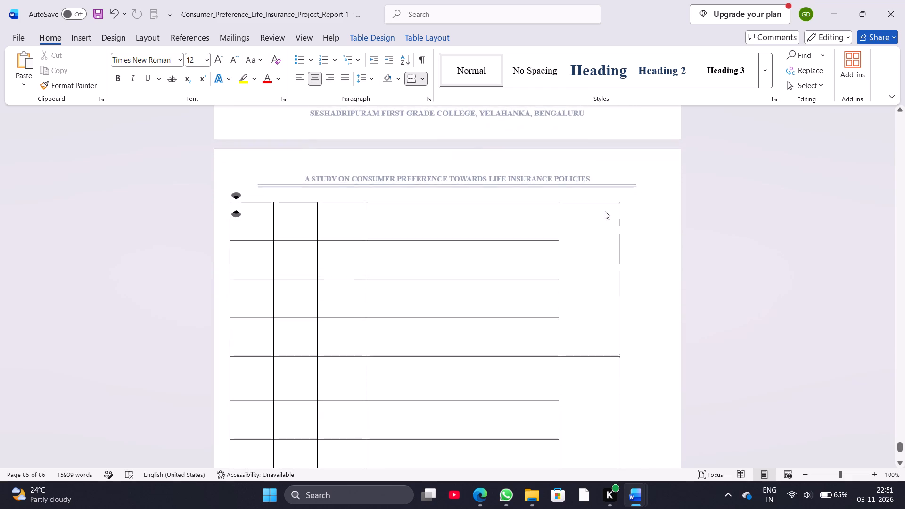
pyautogui.scroll(-3, 605, 211)
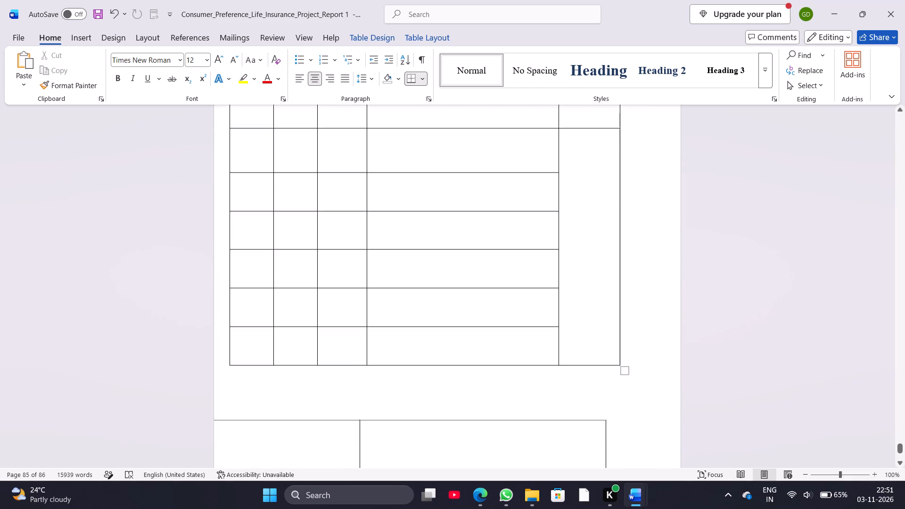
pyautogui.scroll(-1, 605, 211)
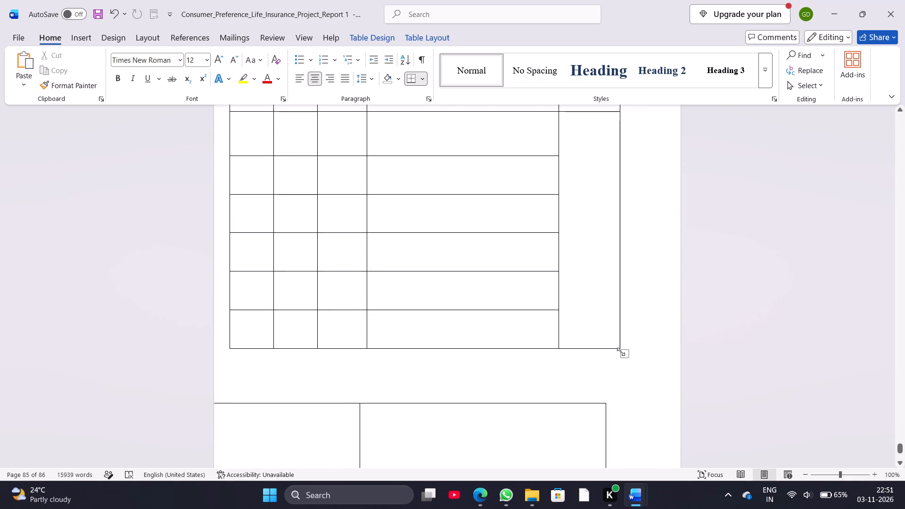
pyautogui.moveTo(621, 352); pyautogui.dragTo(621, 341)
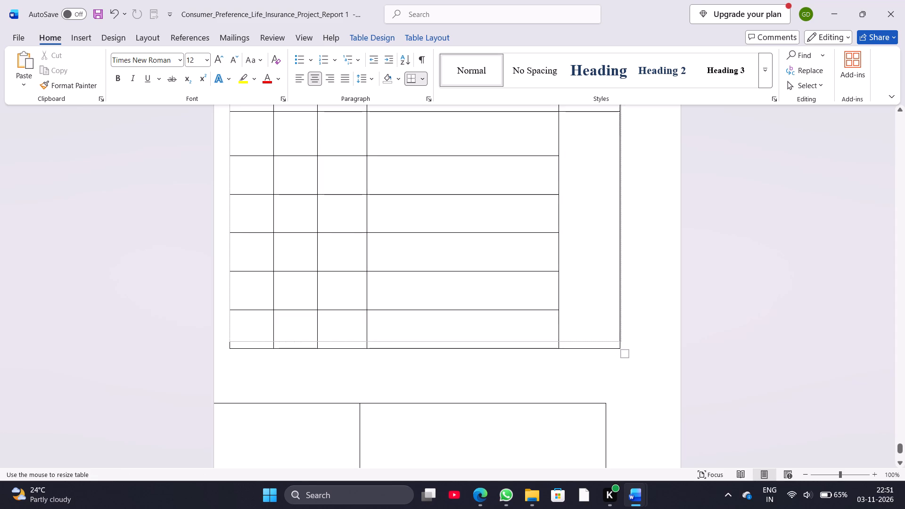
pyautogui.moveTo(621, 341); pyautogui.dragTo(622, 345)
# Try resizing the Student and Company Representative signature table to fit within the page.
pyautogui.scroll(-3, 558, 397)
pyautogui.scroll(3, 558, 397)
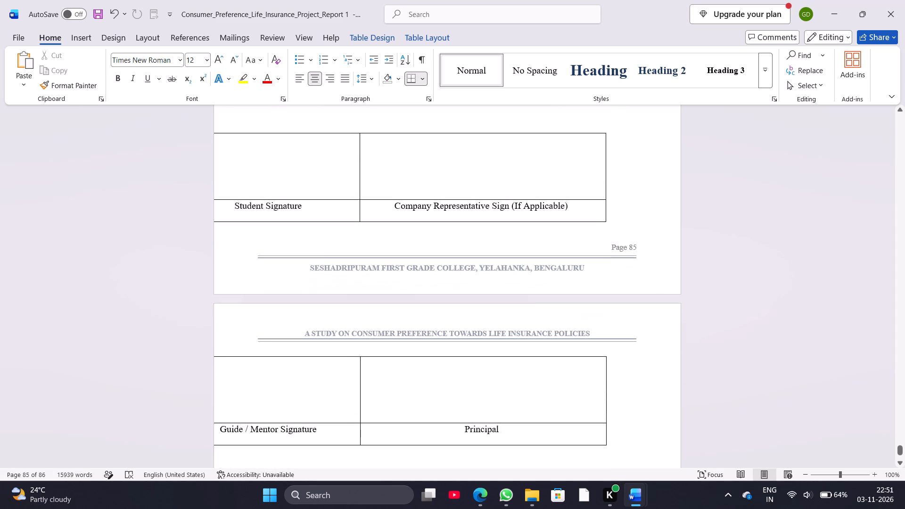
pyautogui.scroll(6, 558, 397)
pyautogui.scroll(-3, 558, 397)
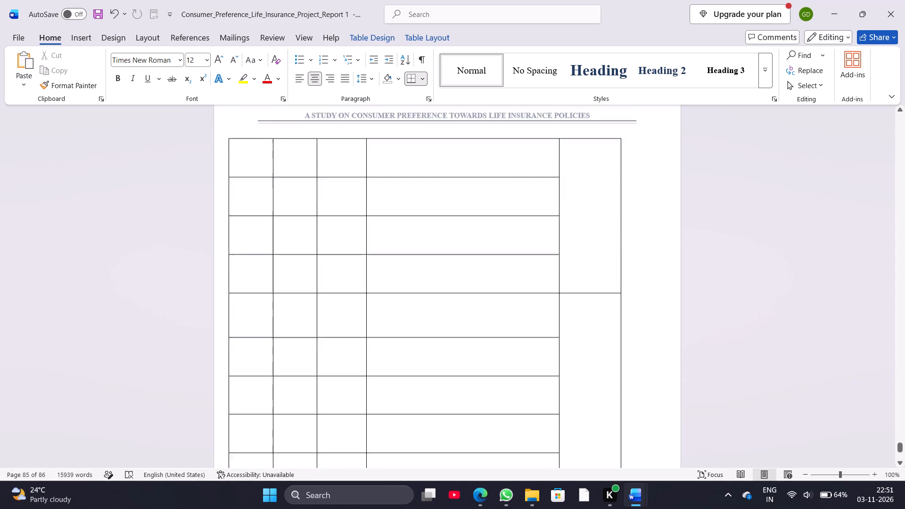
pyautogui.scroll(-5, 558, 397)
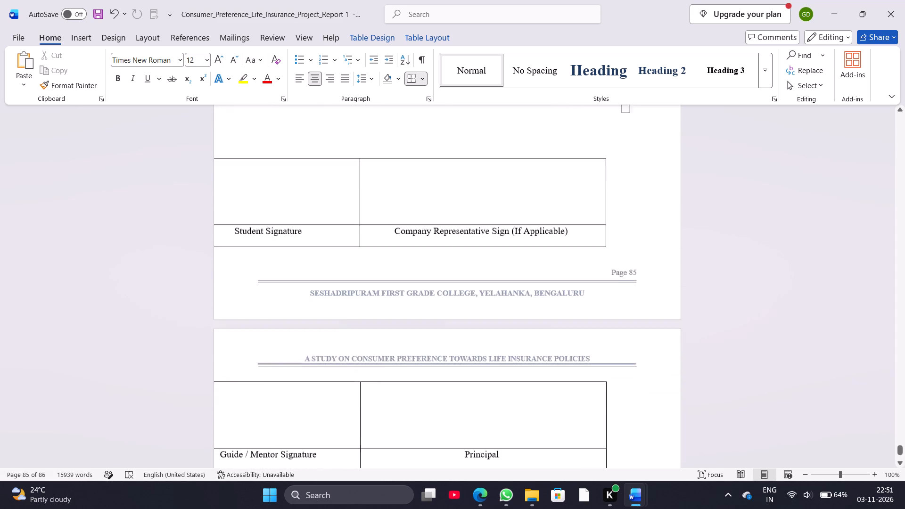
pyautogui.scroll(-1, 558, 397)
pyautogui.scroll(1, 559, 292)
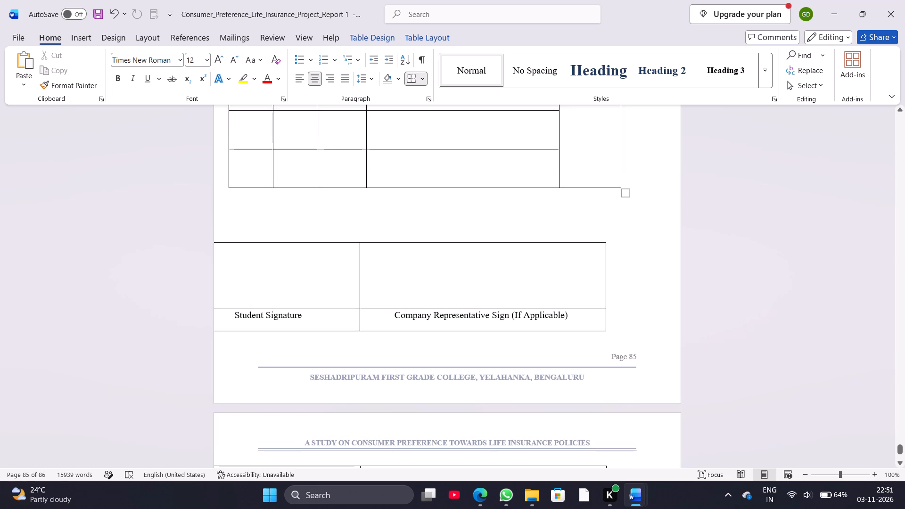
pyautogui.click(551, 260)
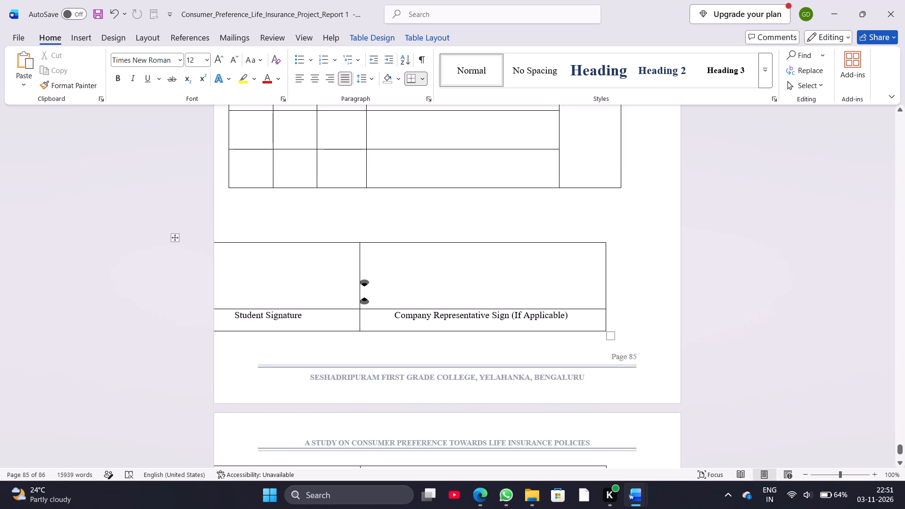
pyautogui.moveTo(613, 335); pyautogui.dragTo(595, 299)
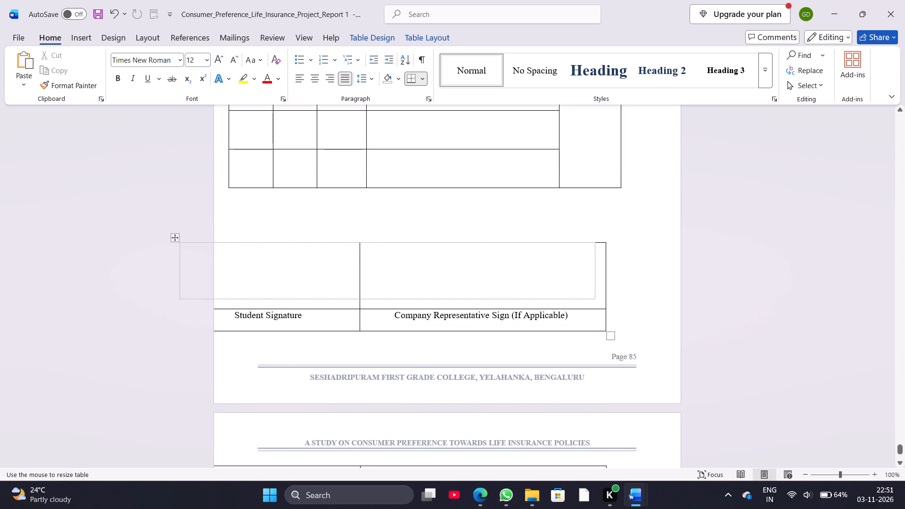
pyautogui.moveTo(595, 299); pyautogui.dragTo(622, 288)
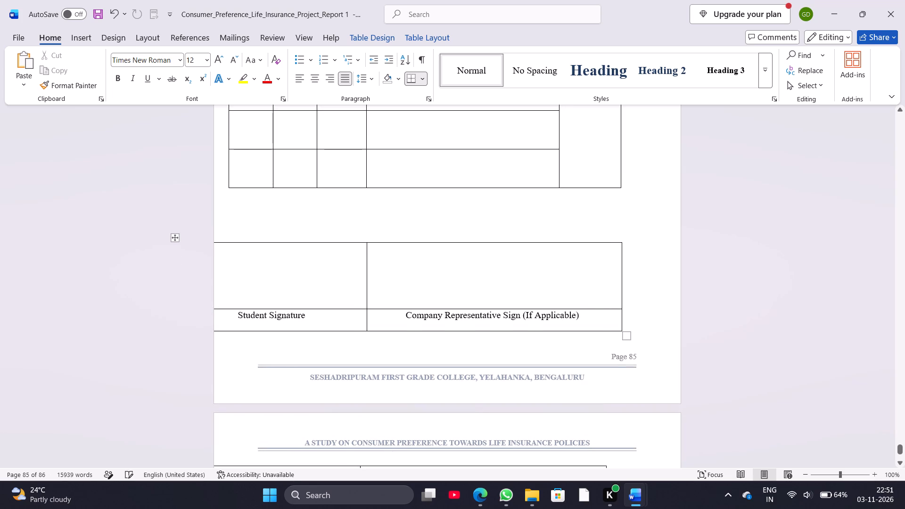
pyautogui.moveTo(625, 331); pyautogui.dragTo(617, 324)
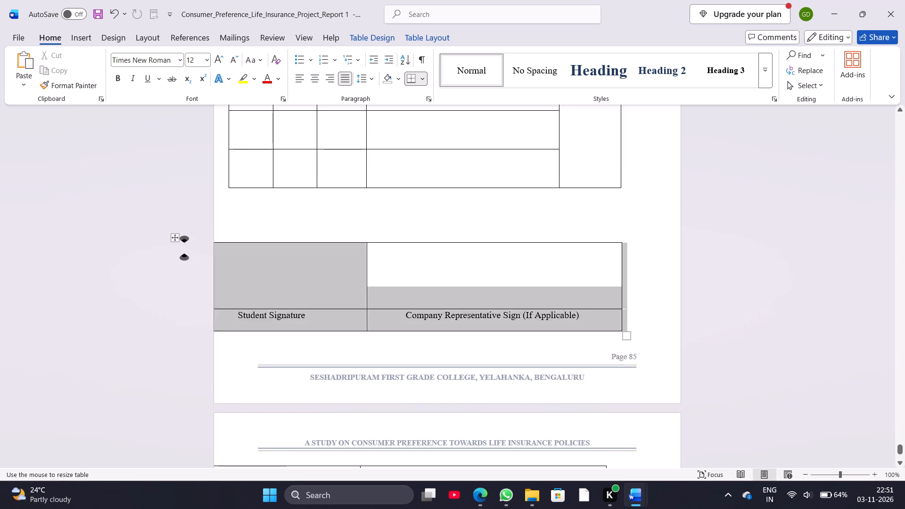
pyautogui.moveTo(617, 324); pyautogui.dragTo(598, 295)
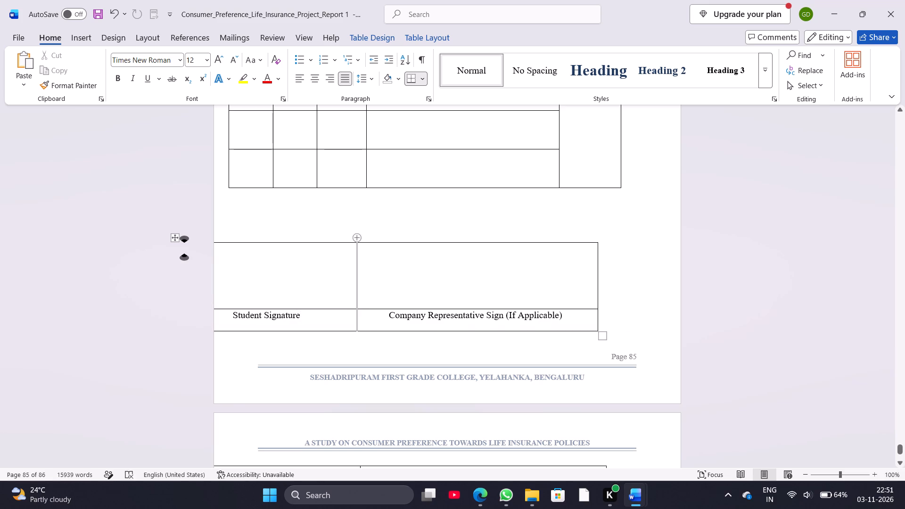
# Centre-align the blank line just above the Student and Company Representative signature table.
pyautogui.click(285, 227)
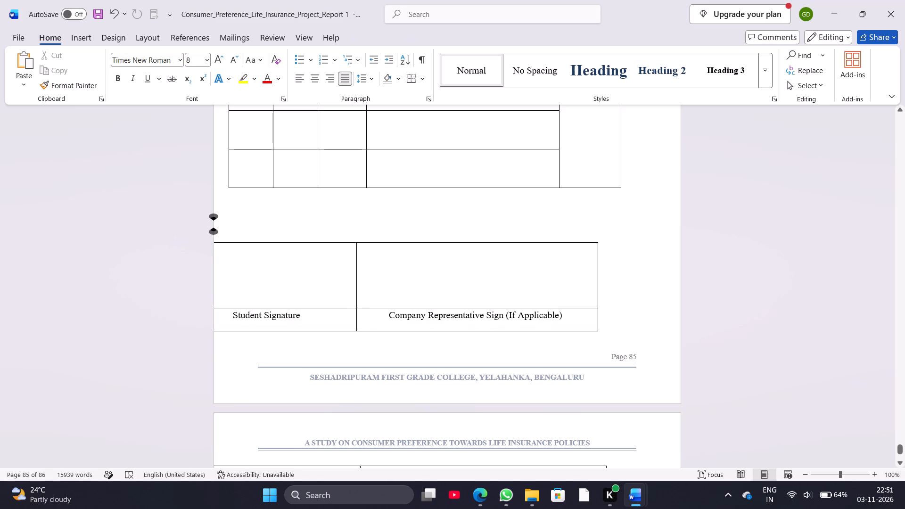
pyautogui.click(314, 77)
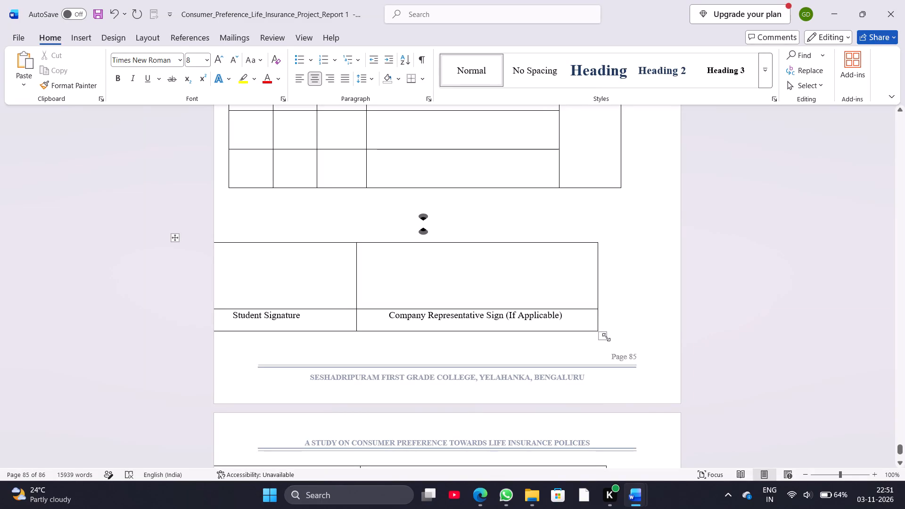
# Widen the Student and Company Representative signature table so its right edge reaches the page's right margin.
pyautogui.moveTo(606, 337); pyautogui.dragTo(637, 291, button='right')
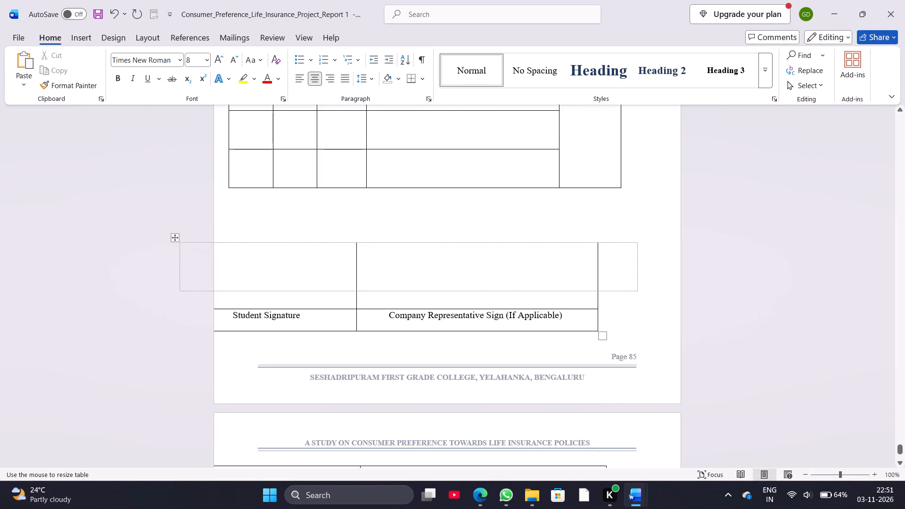
pyautogui.moveTo(637, 291); pyautogui.dragTo(635, 289, button='right')
# Centre-align the empty cell above Principal in the Guide / Mentor and Principal signature table.
pyautogui.scroll(-2, 510, 305)
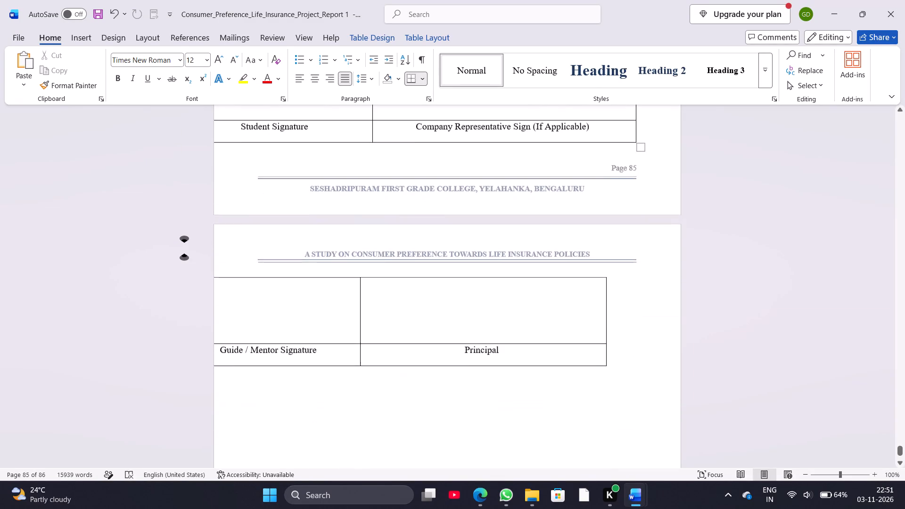
pyautogui.scroll(-1, 510, 305)
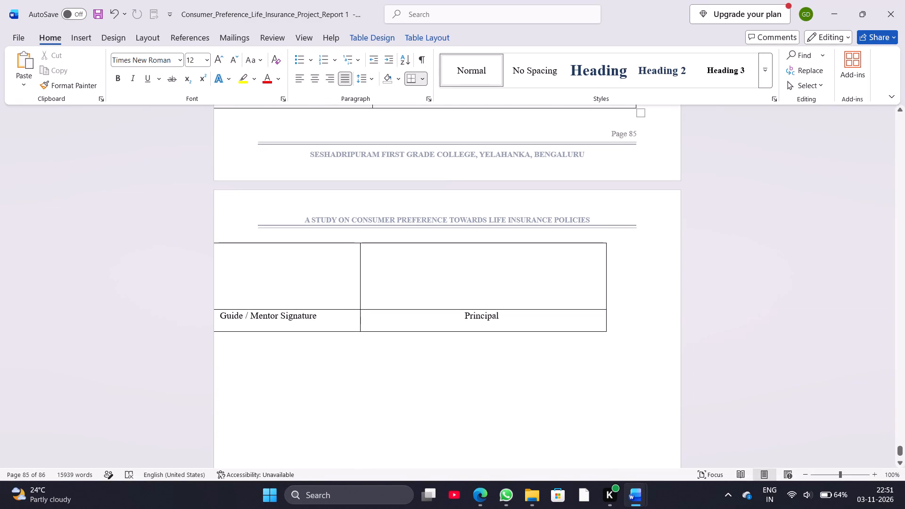
pyautogui.click(444, 293)
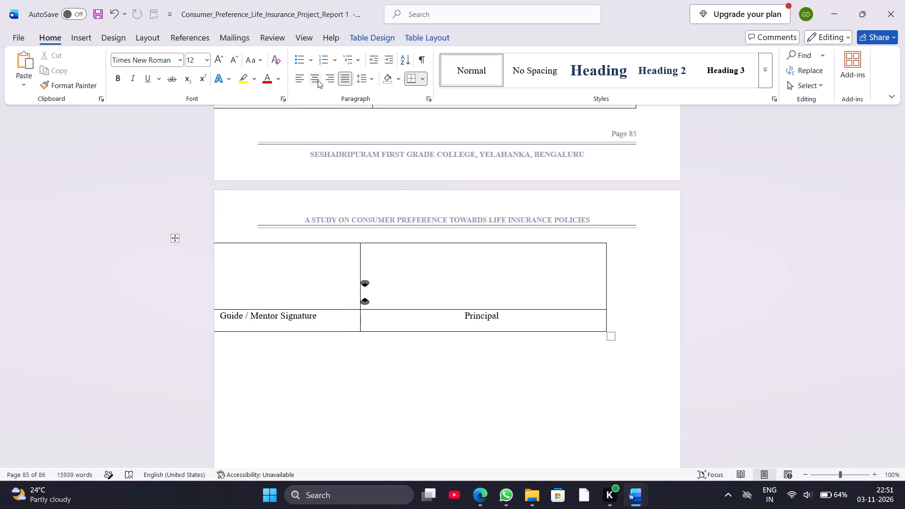
pyautogui.click(318, 80)
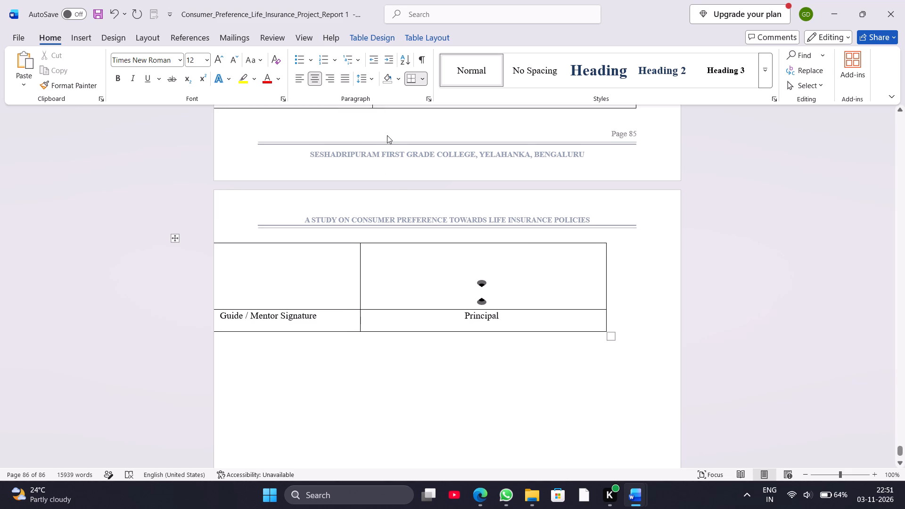
# Narrow the Student and Company Representative signature table so its right edge sits slightly inside the page's right margin.
pyautogui.scroll(6, 387, 135)
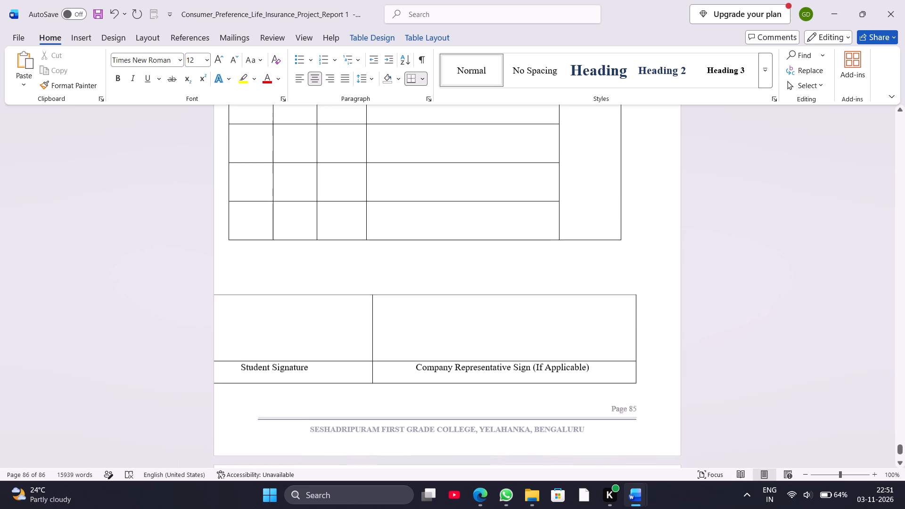
pyautogui.scroll(1, 387, 135)
pyautogui.scroll(-2, 387, 135)
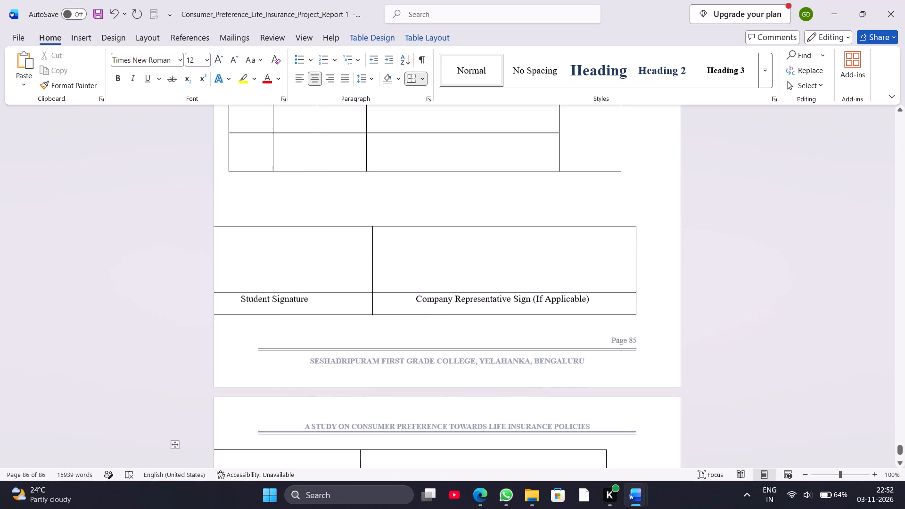
pyautogui.scroll(-1, 387, 135)
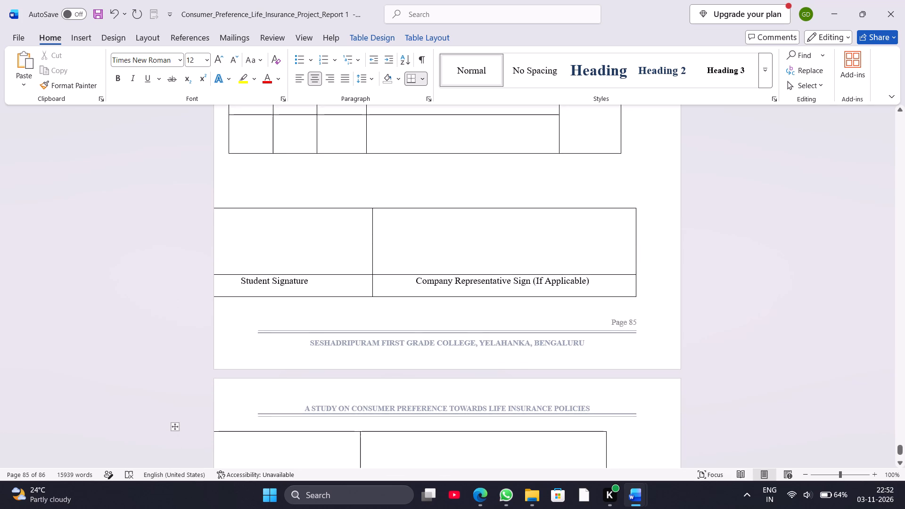
pyautogui.click(512, 218)
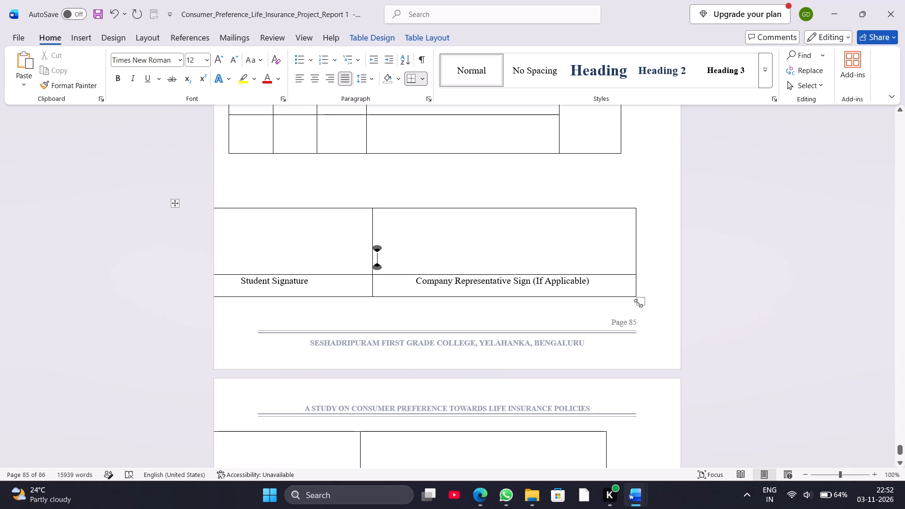
pyautogui.moveTo(638, 305); pyautogui.dragTo(622, 272)
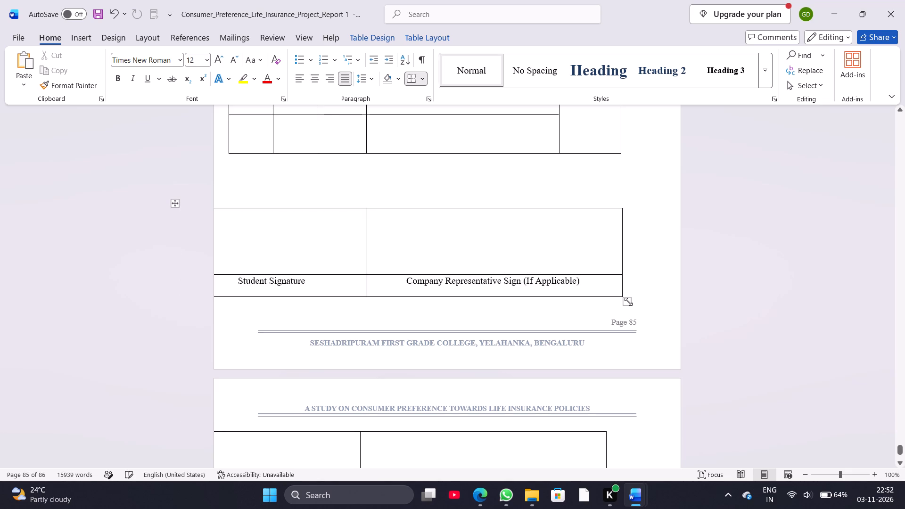
pyautogui.moveTo(628, 302); pyautogui.dragTo(628, 269)
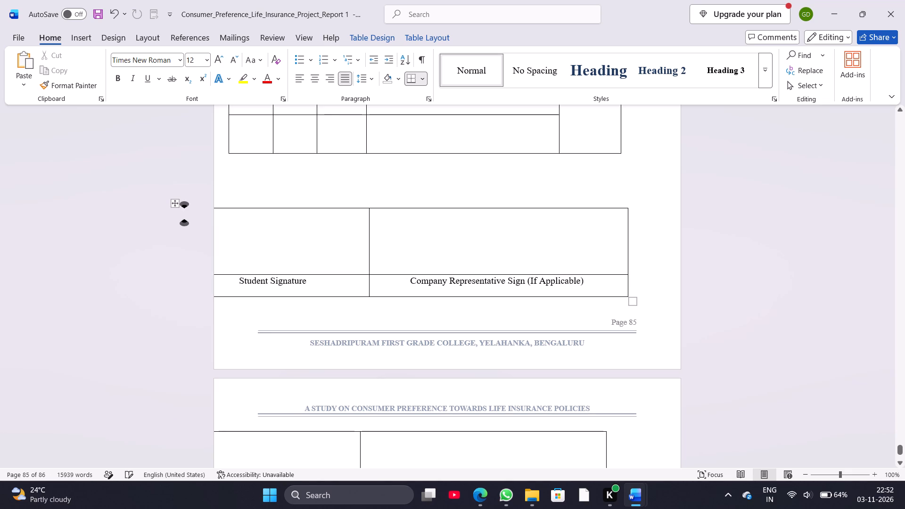
# Widen the Guide / Mentor and Principal signature table so its right edge reaches the page's right margin.
pyautogui.scroll(-1, 477, 296)
pyautogui.click(542, 283)
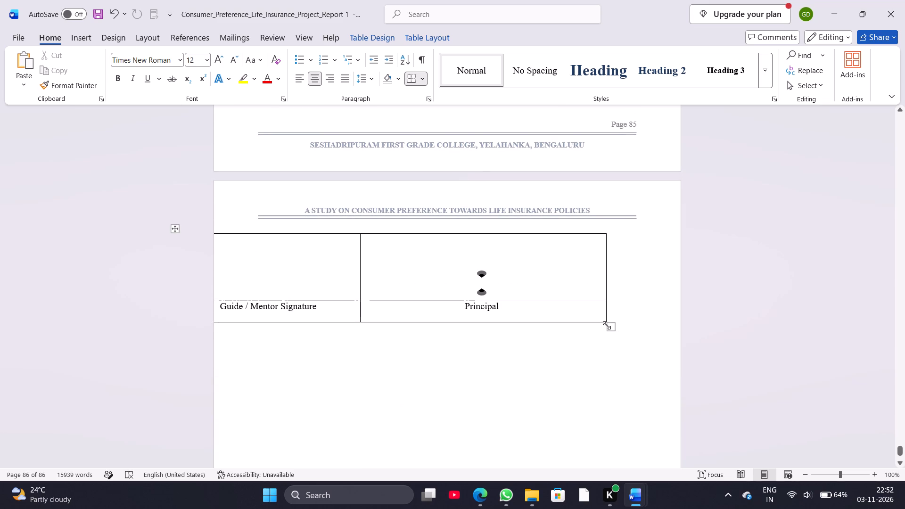
pyautogui.moveTo(610, 326); pyautogui.dragTo(637, 295)
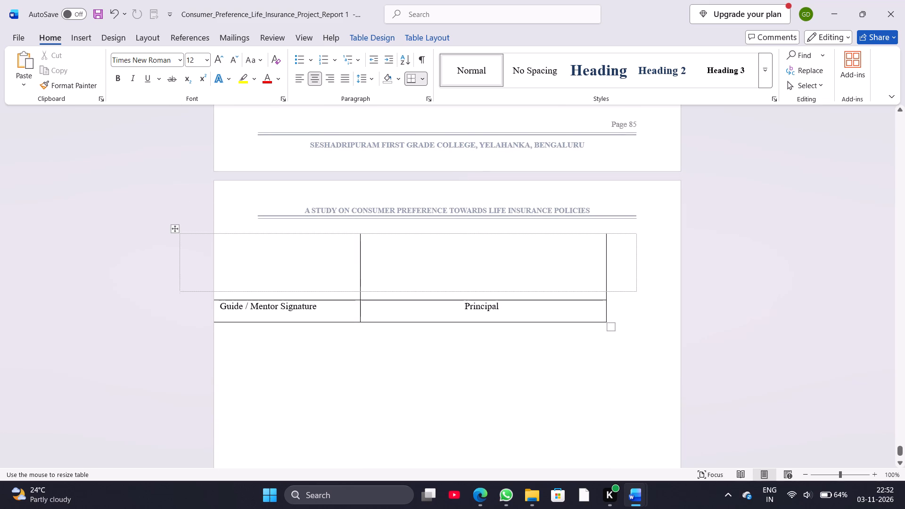
pyautogui.moveTo(637, 295); pyautogui.dragTo(638, 296)
# Delete the bracketed note about the Guide signing the log sheet weekly, below the SURVEY PROJECT REPORT LOG BOOK heading.
pyautogui.scroll(1, 483, 297)
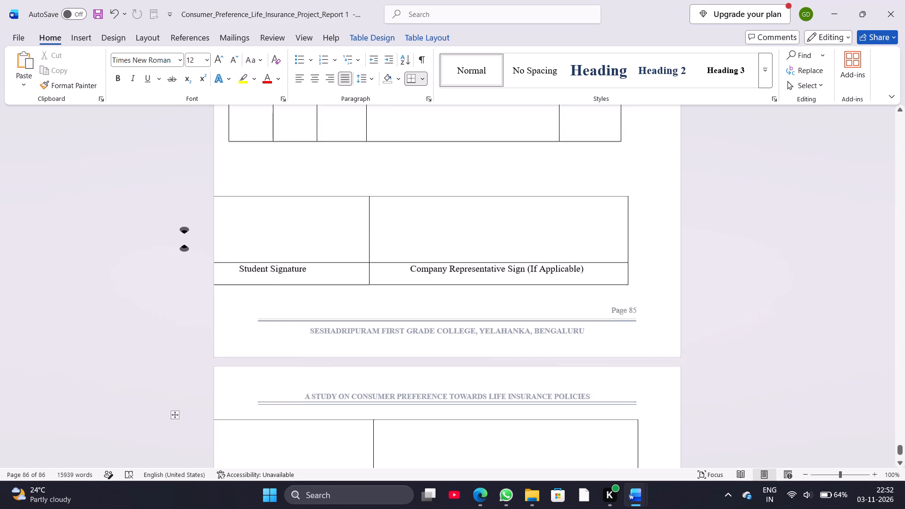
pyautogui.scroll(7, 483, 297)
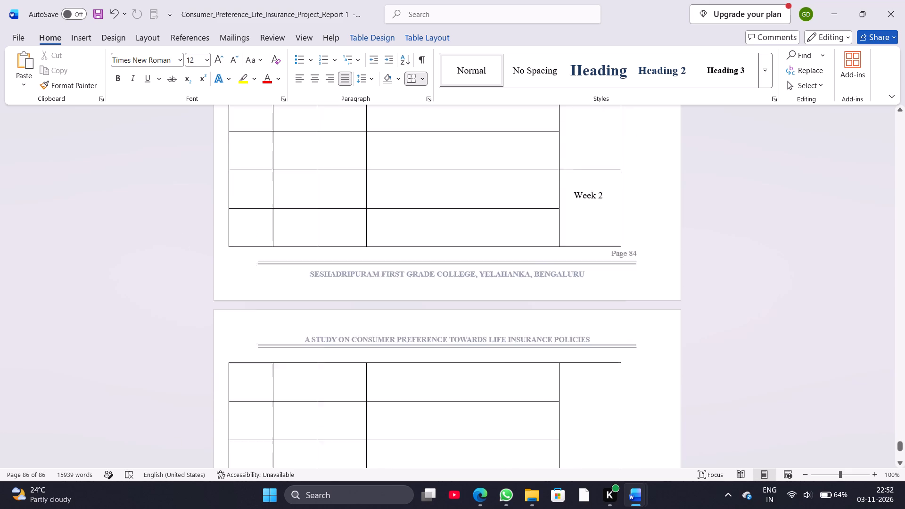
pyautogui.scroll(6, 483, 297)
pyautogui.scroll(-2, 483, 297)
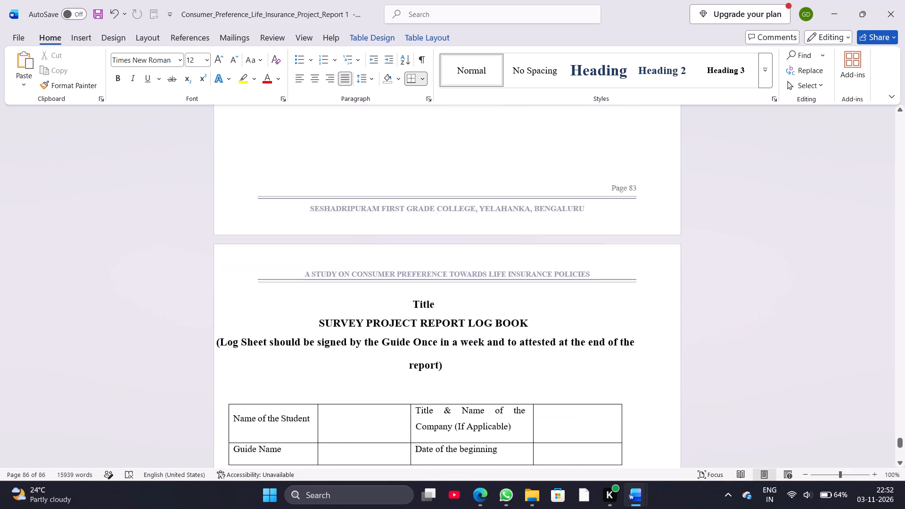
pyautogui.moveTo(216, 331); pyautogui.dragTo(617, 367)
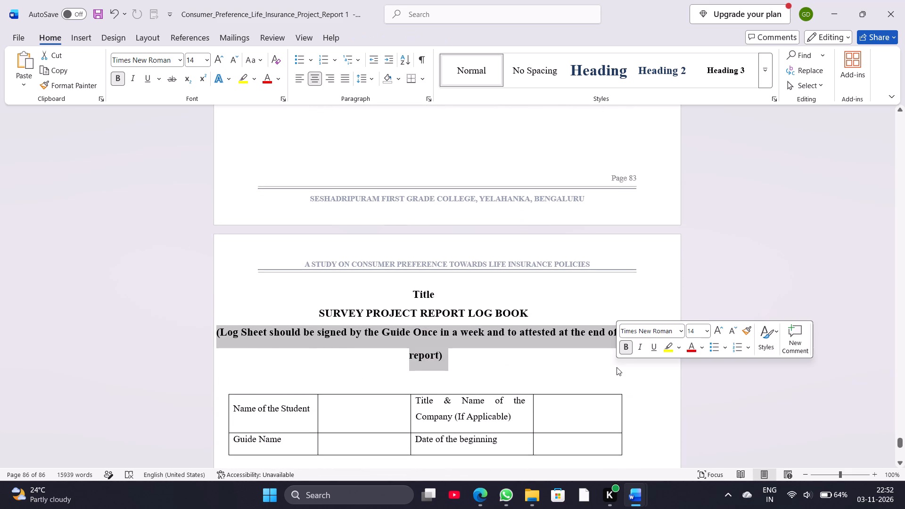
pyautogui.press('Delete')
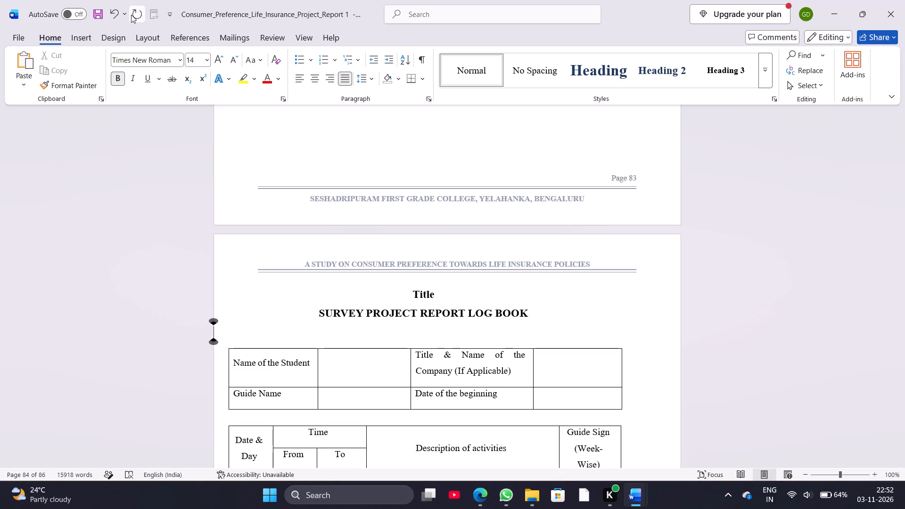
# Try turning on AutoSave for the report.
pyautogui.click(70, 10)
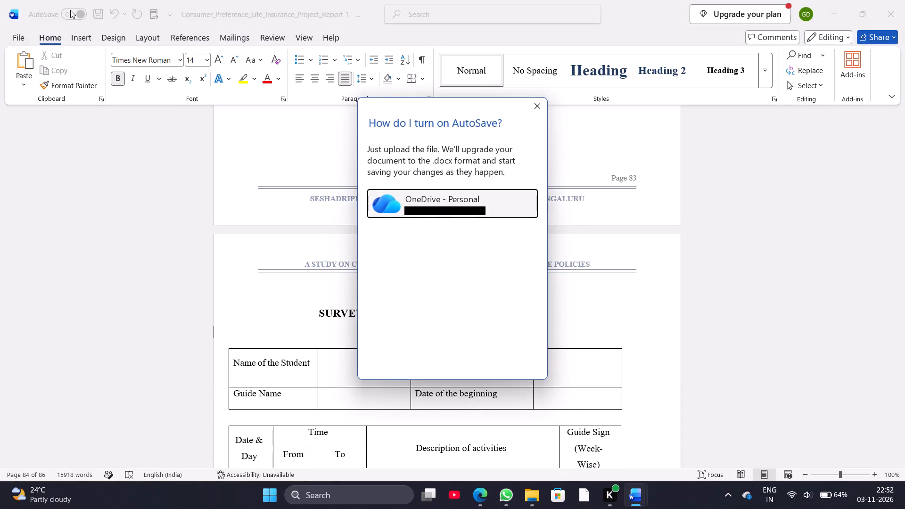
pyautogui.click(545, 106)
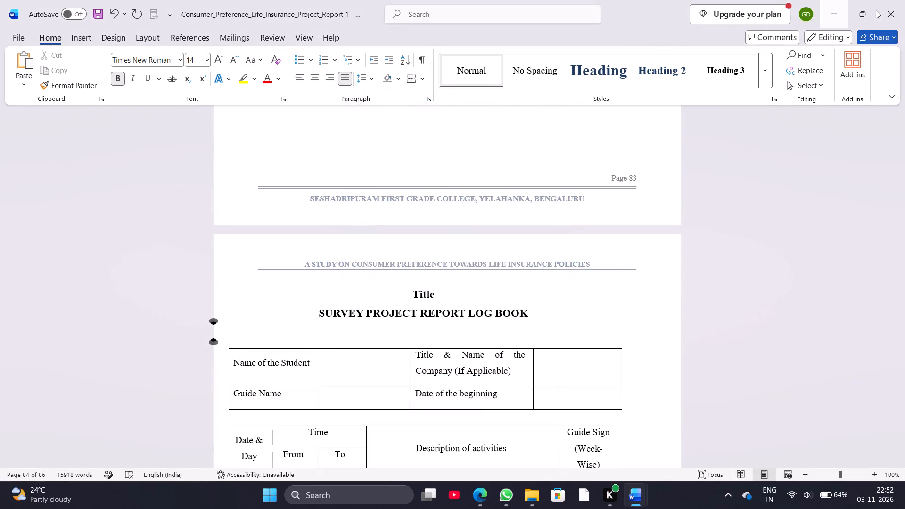
# Close the report and save its changes as Consumer_Preference_Life_Insurance_Project_Report 1 in the Downloads folder.
pyautogui.click(890, 7)
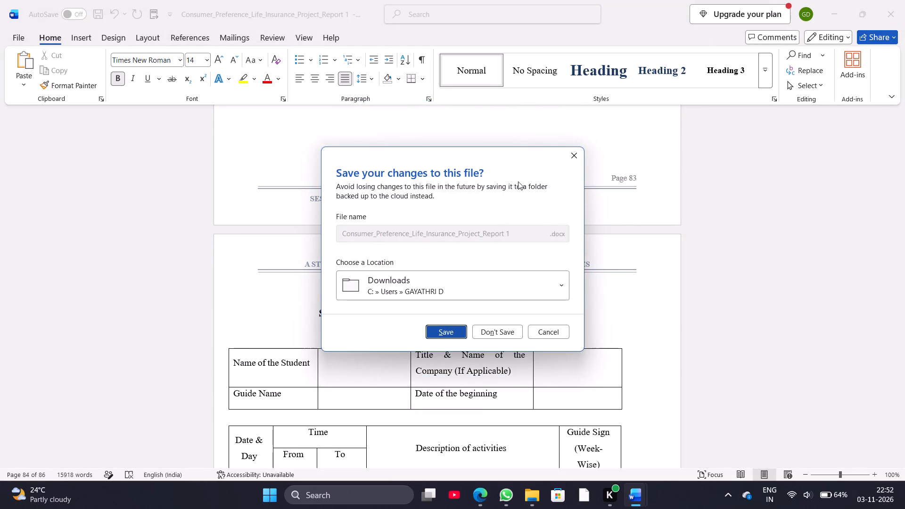
pyautogui.click(439, 326)
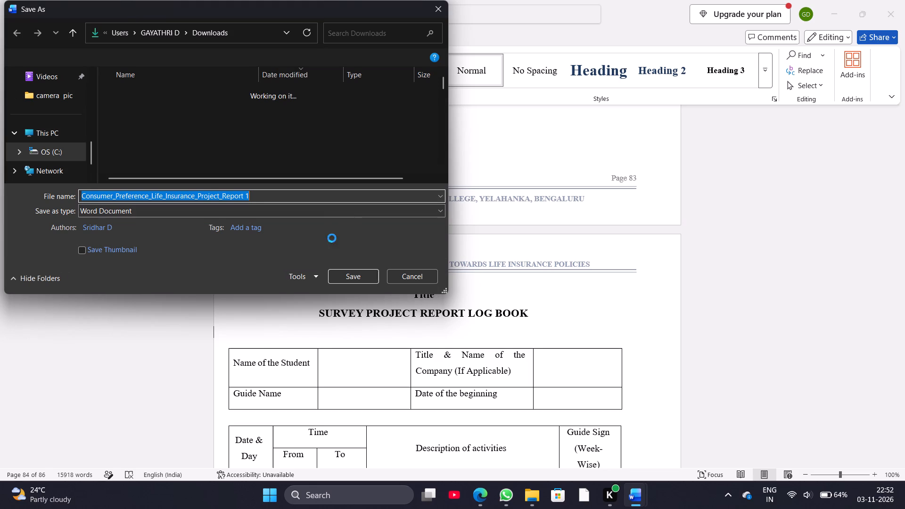
# Save the report in the Downloads folder as a Word Document named Consumer_Preference_Life_Insurance_Project_Report 1.
pyautogui.click(331, 277)
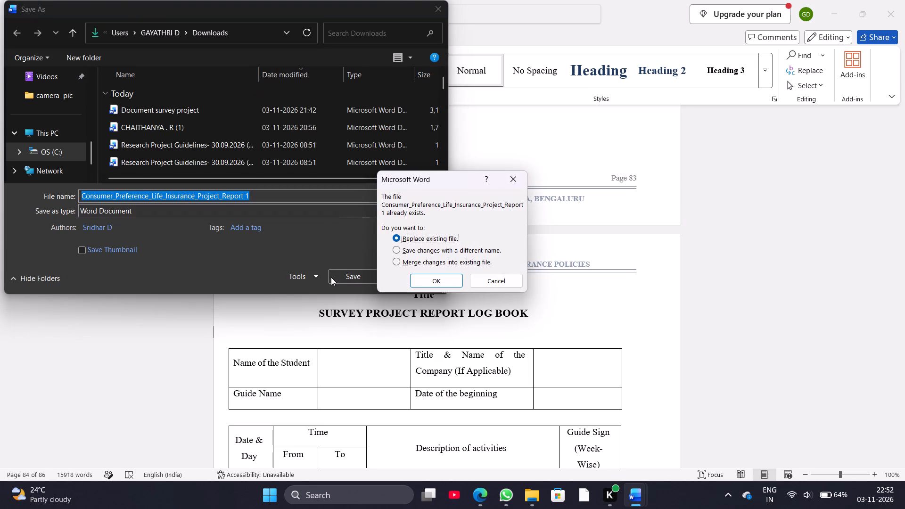
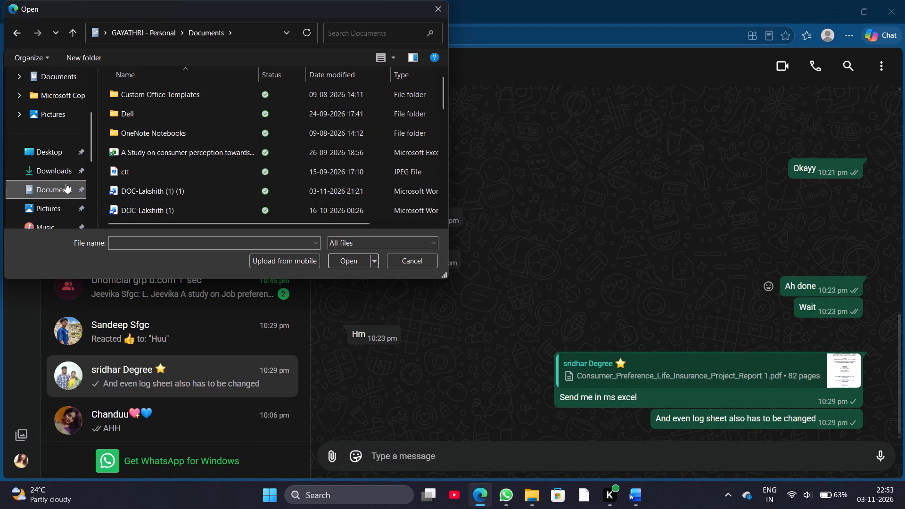
# Open the Downloads folder in the file picker to choose a document to attach to the WhatsApp chat.
pyautogui.click(66, 183)
pyautogui.click(53, 167)
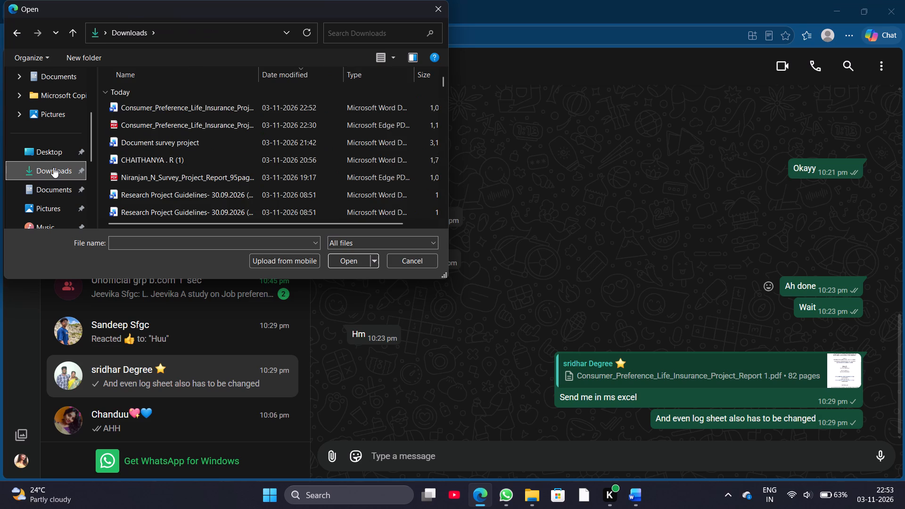
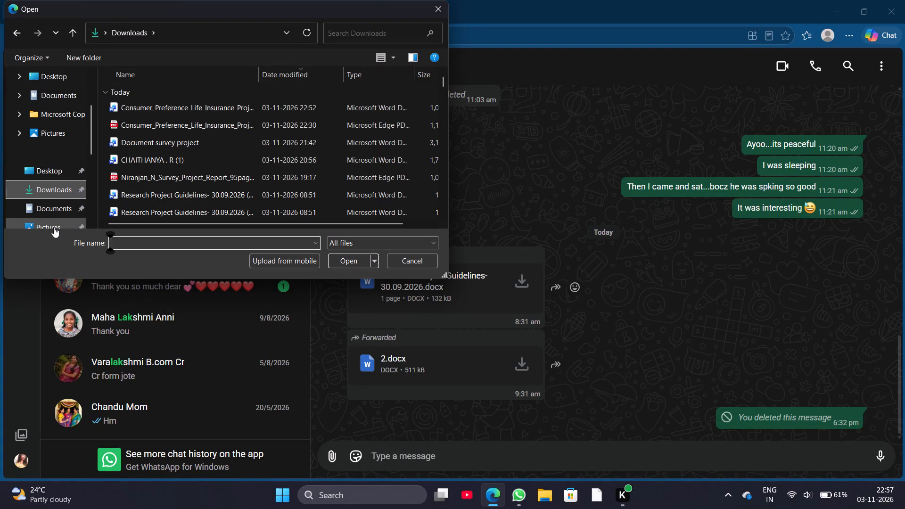
# Look through the Documents folder for the report file to attach to the WhatsApp chat.
pyautogui.click(54, 201)
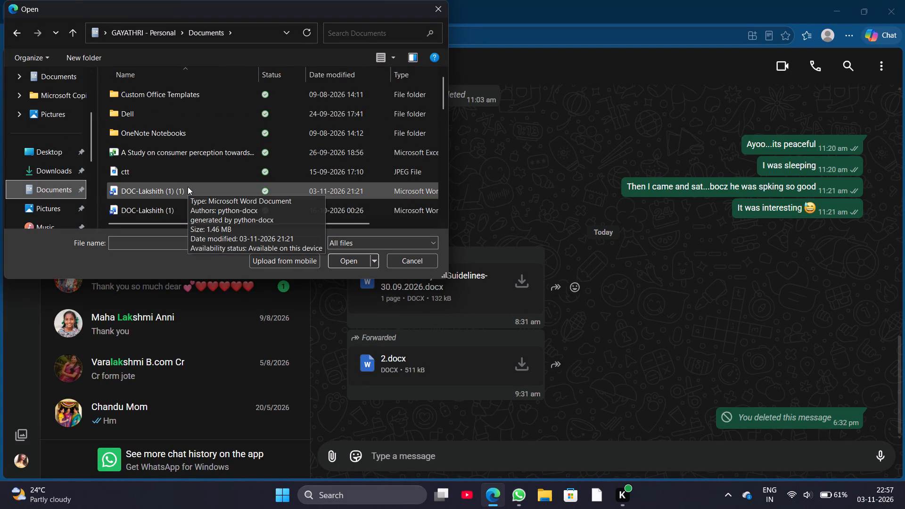
pyautogui.scroll(-3, 188, 187)
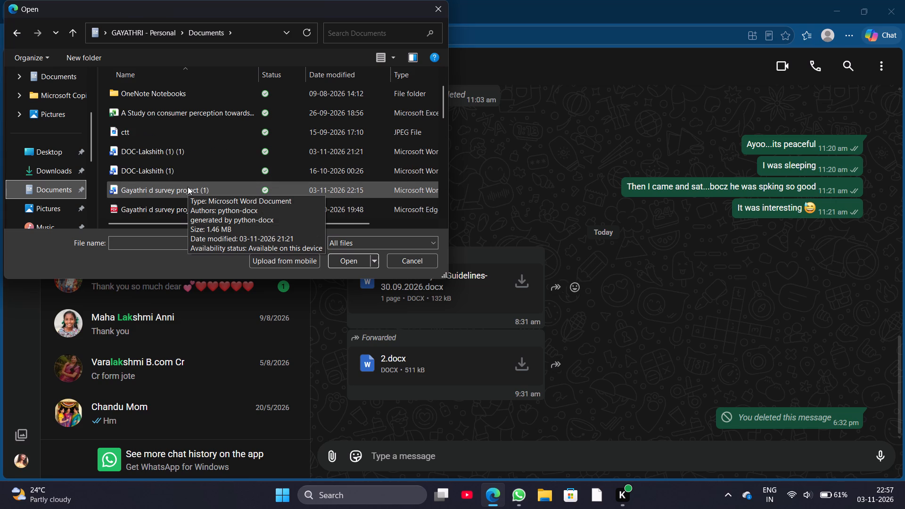